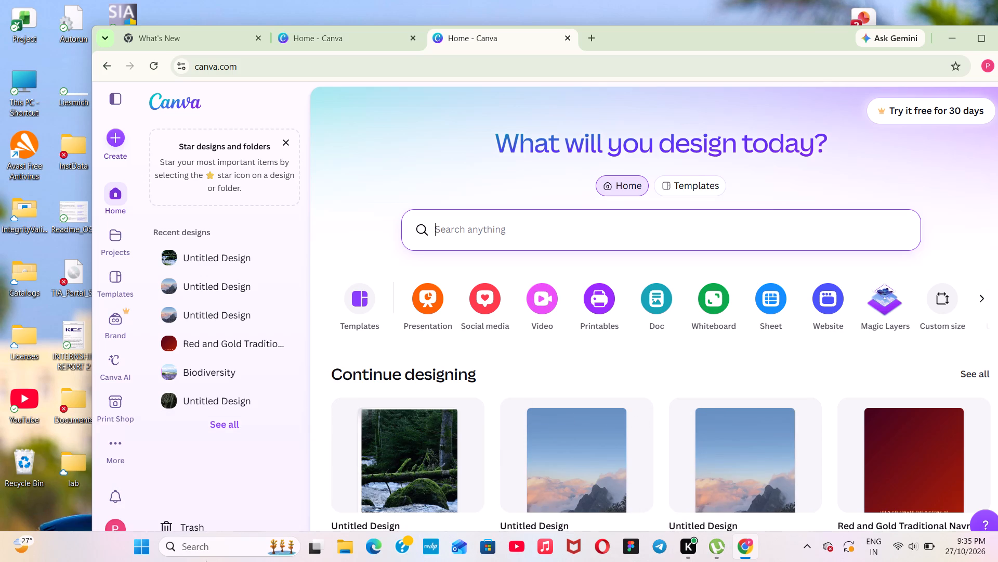
Switch from the browser to Windows search and open it for a new query.
left_click(209, 542)
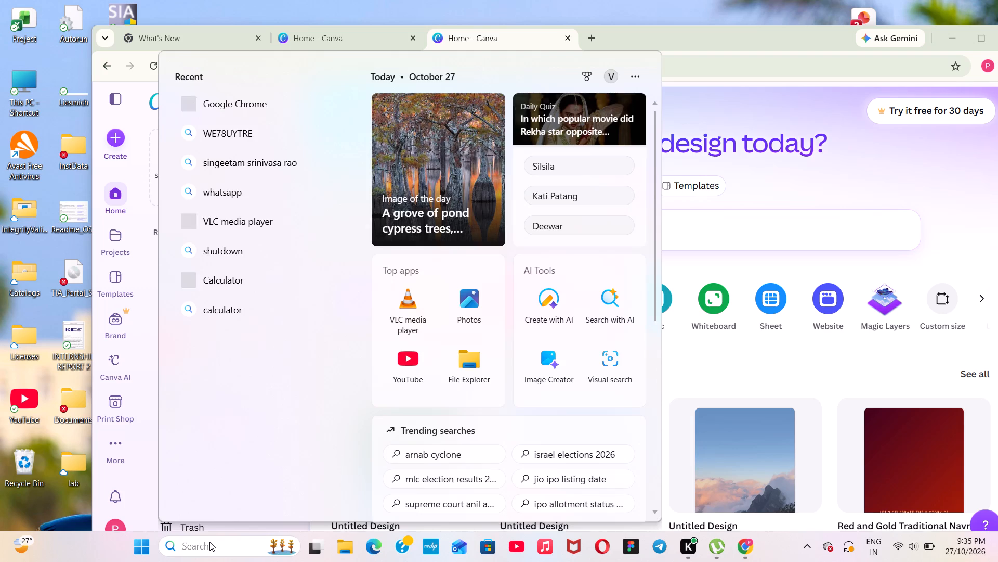
Open Excel from the Windows search and create a new blank workbook.
type("EXCE")
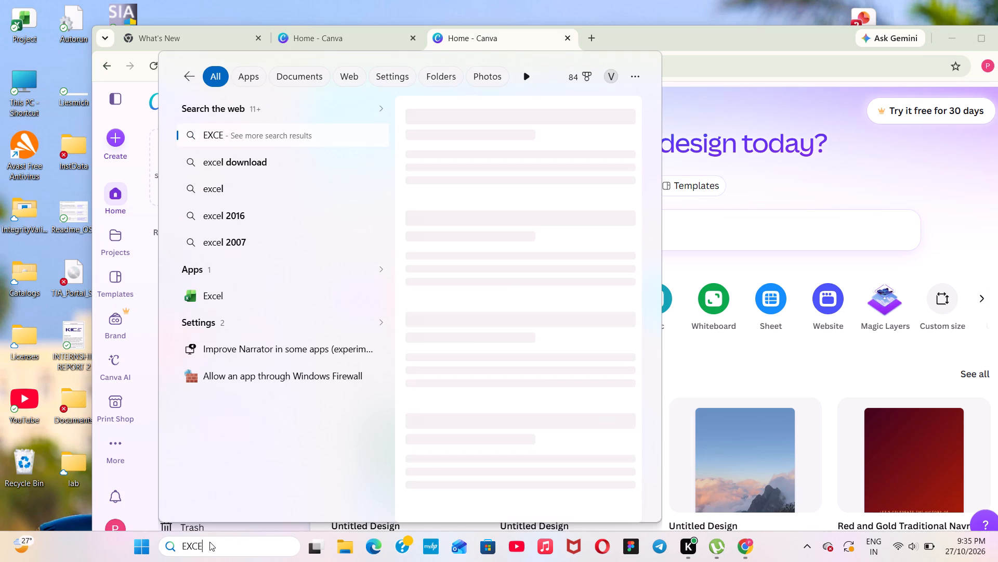
key("l")
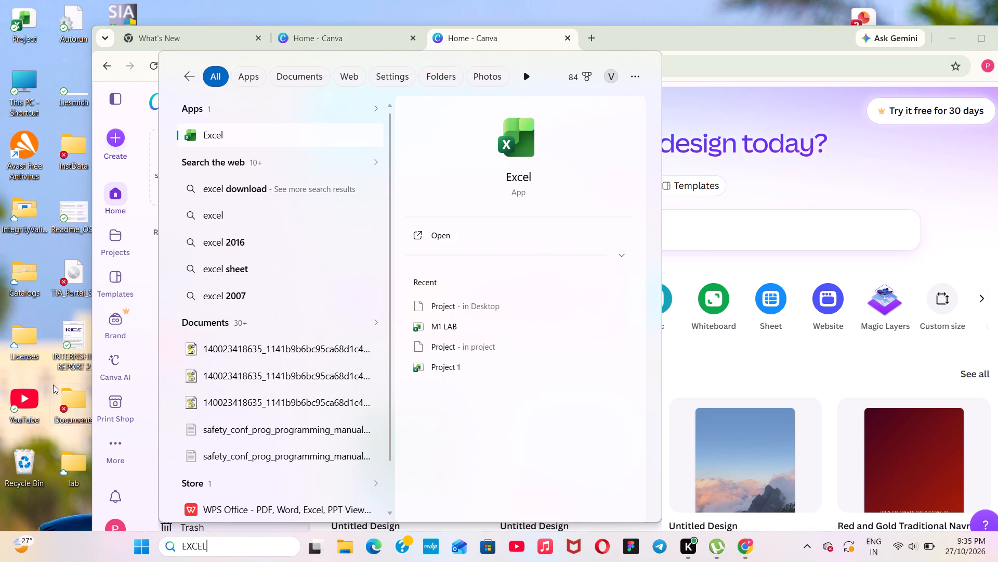
key("Return")
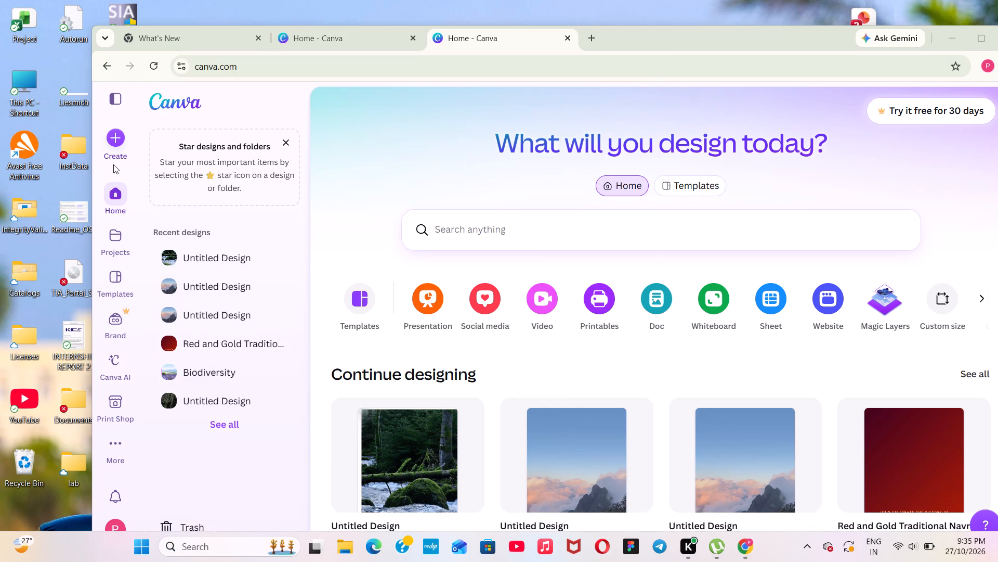
left_click(334, 0)
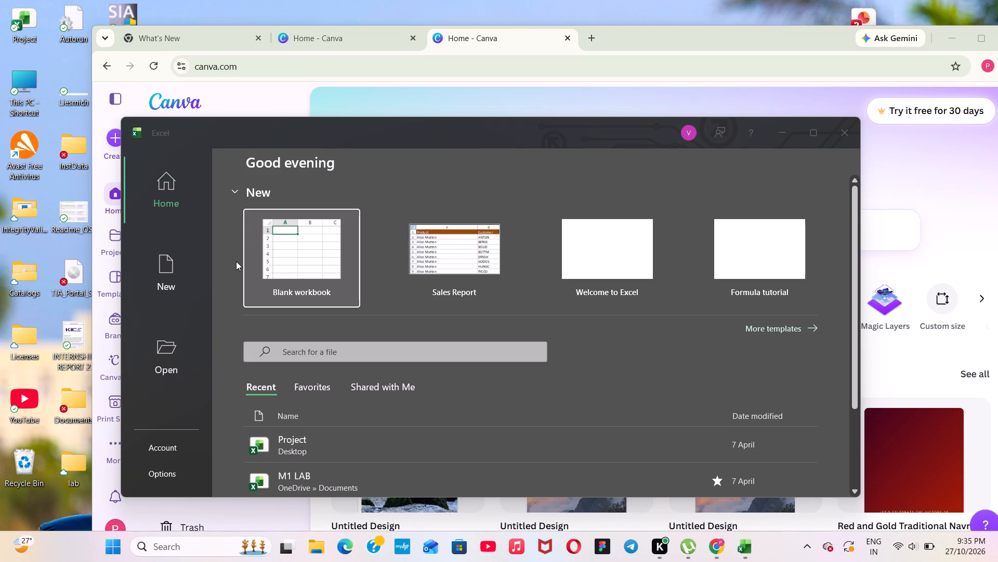
double_click(268, 271)
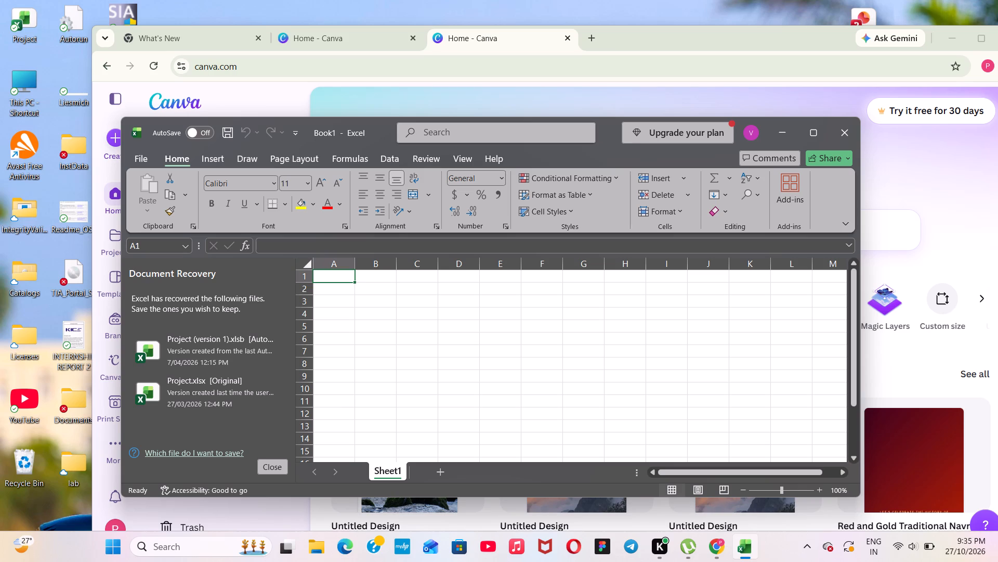
Enter the column headers DATE, DEBIT, CREDIT and AMOUNT in cells A1 to D1.
type("DA")
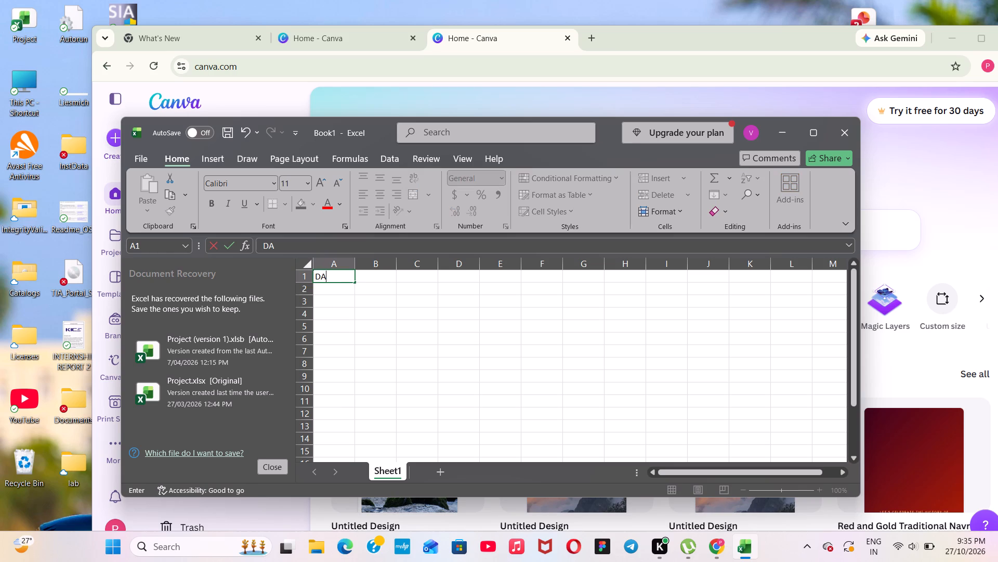
type("TE")
key("Right")
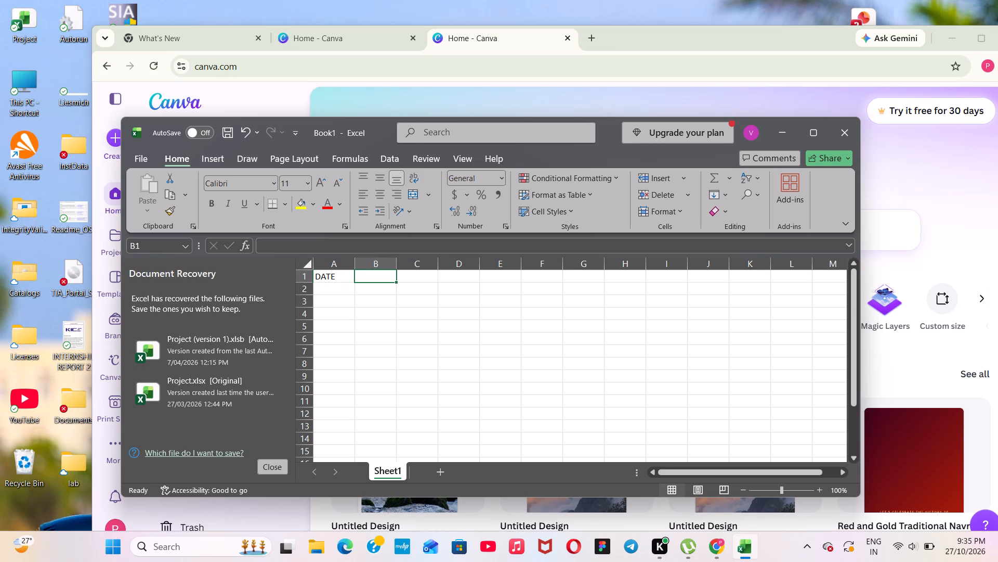
type("DEBIT")
key("Right")
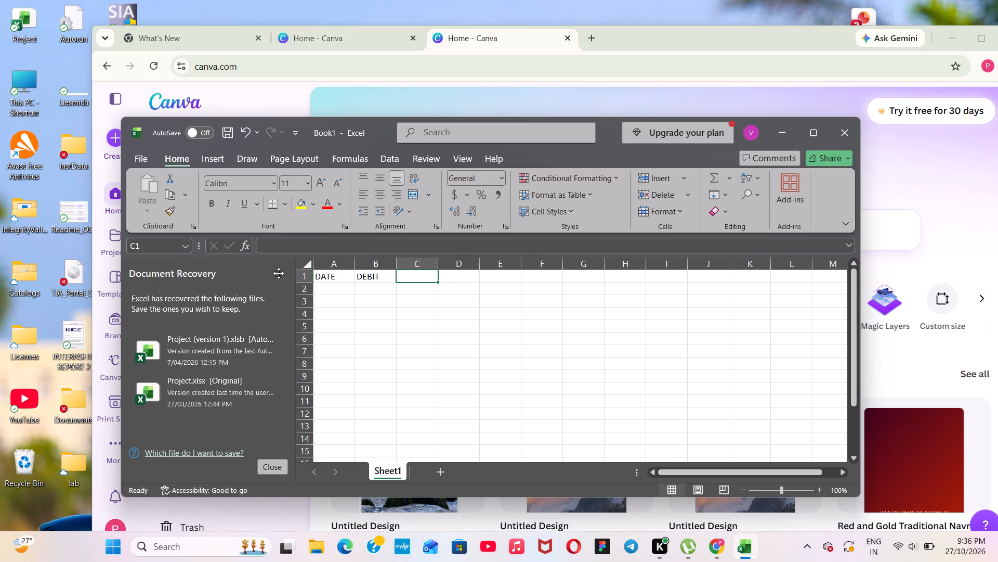
type("CREDIT")
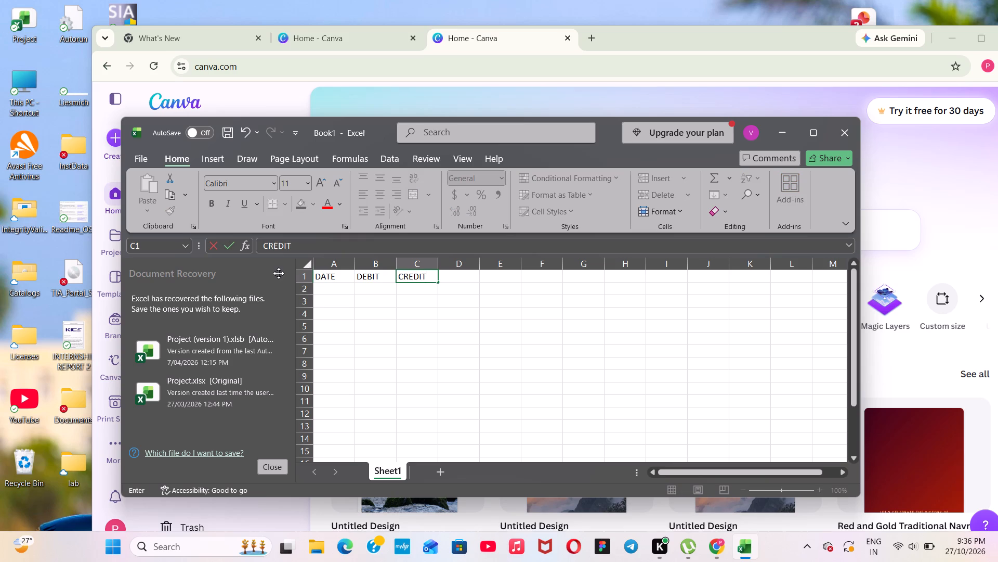
key("Right")
key("a")
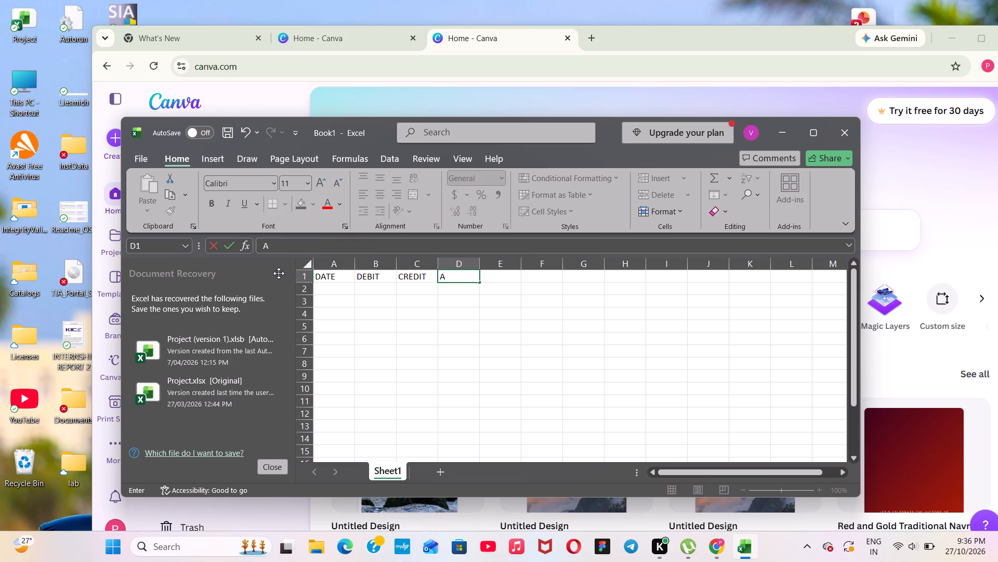
type("MO")
key("u")
type("NT")
key("Left")
Enter the date 01-apr-2026 in cell A2 under the DATE header.
key("Left")
key("Left")
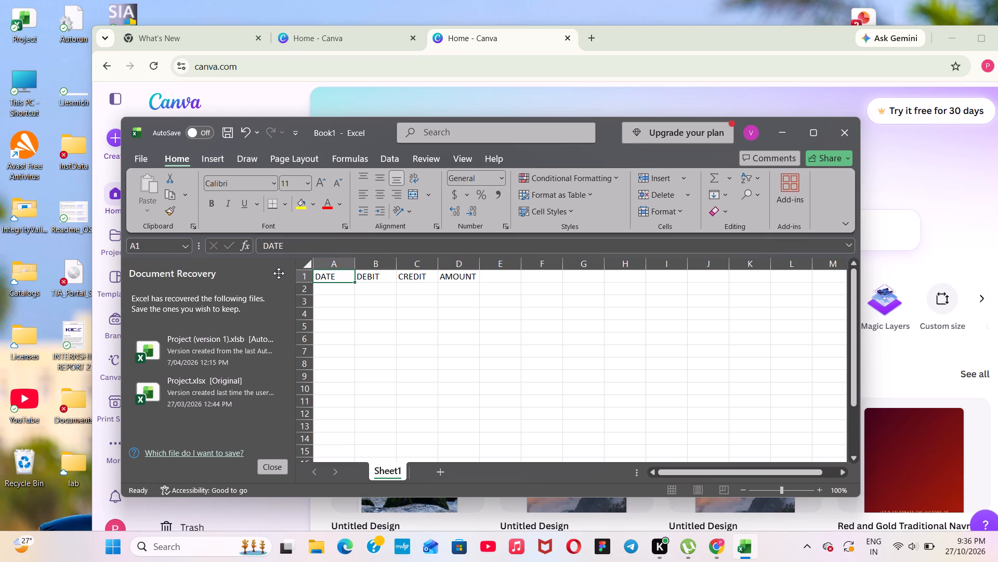
key("Down")
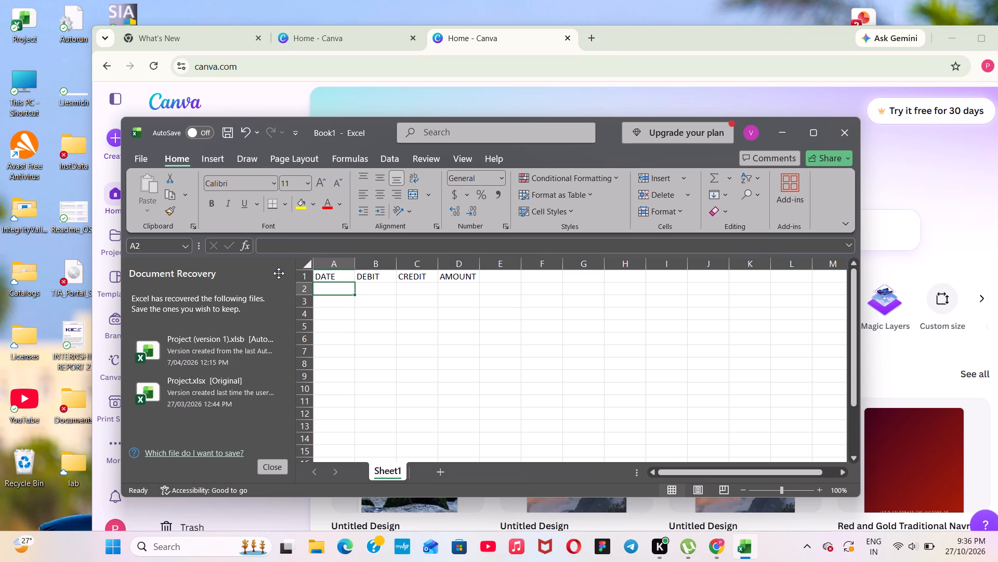
key("0")
key("1")
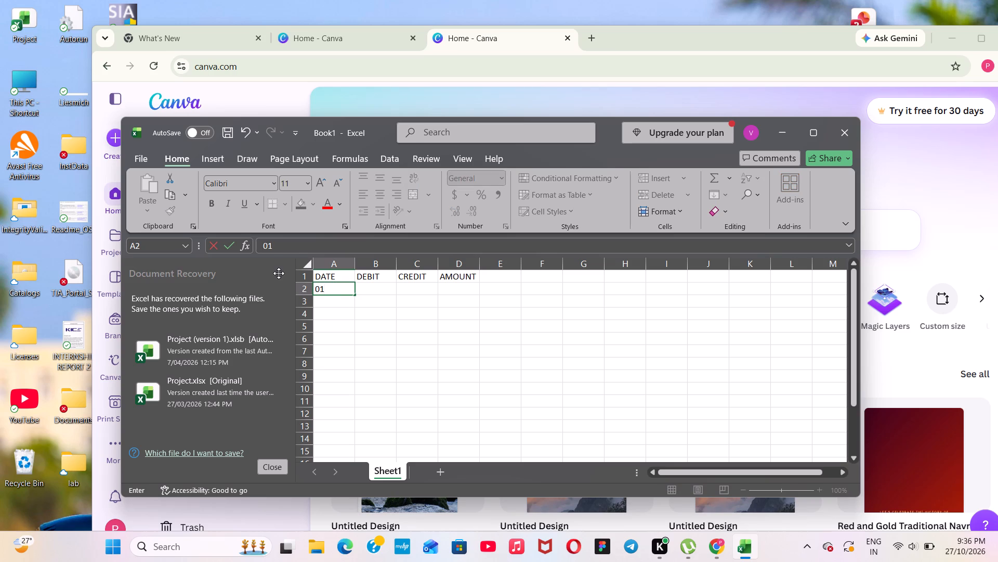
key("minus")
type("apr")
key("minus")
key("2")
type("026")
key("Down")
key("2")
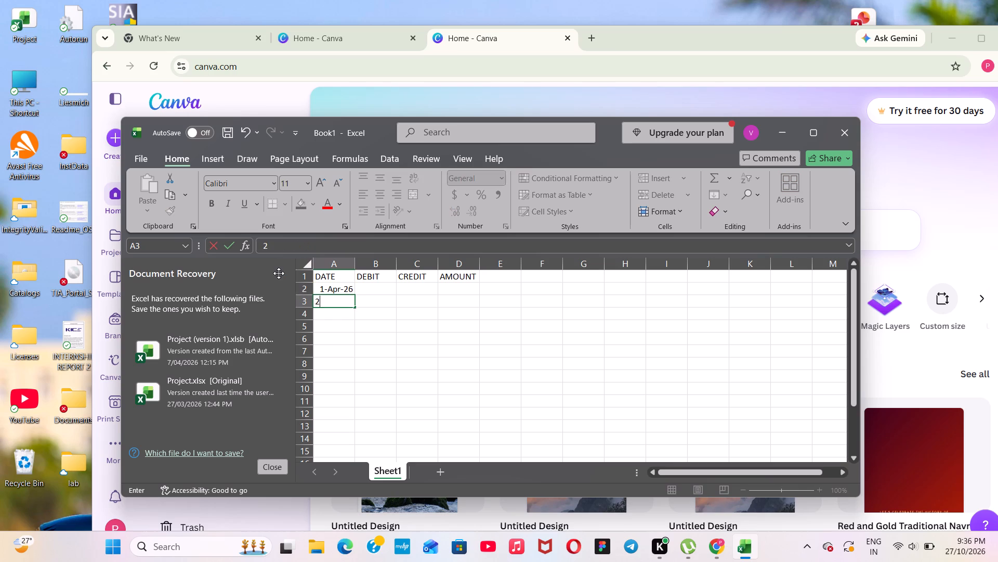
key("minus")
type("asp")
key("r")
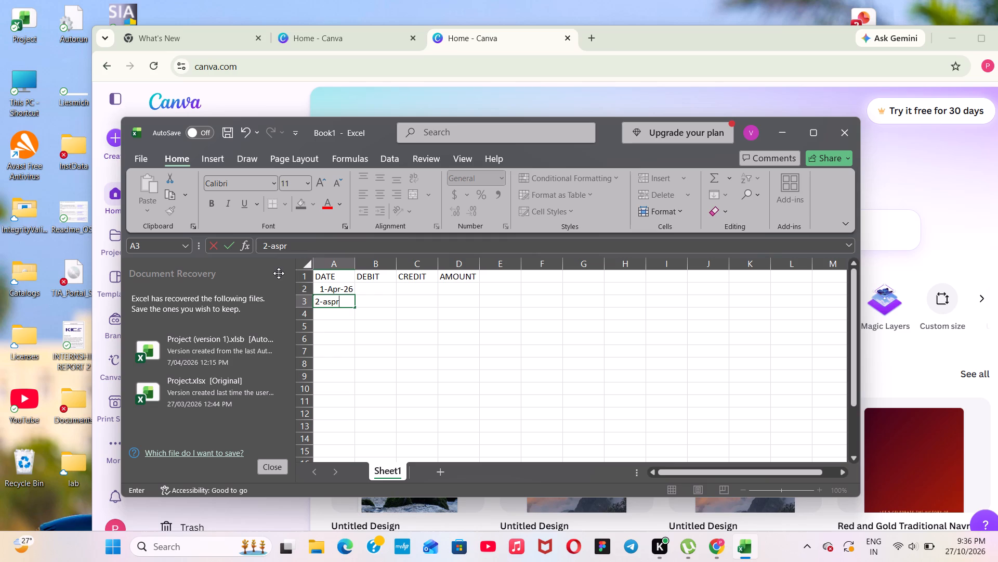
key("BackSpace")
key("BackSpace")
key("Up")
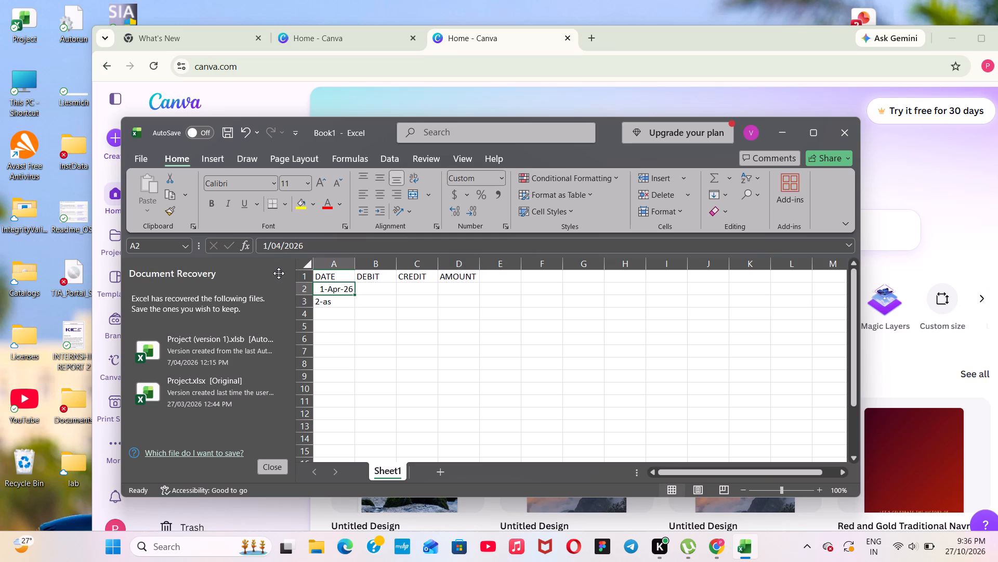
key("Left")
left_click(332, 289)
Replace the mistyped entry in cell A3 with the date 2-apr-26.
left_click(336, 304)
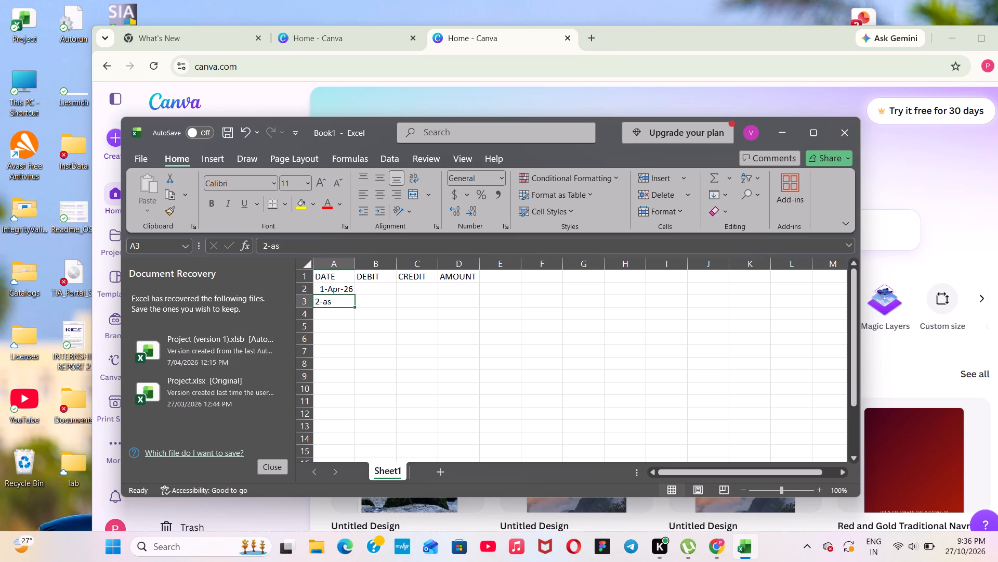
key("BackSpace")
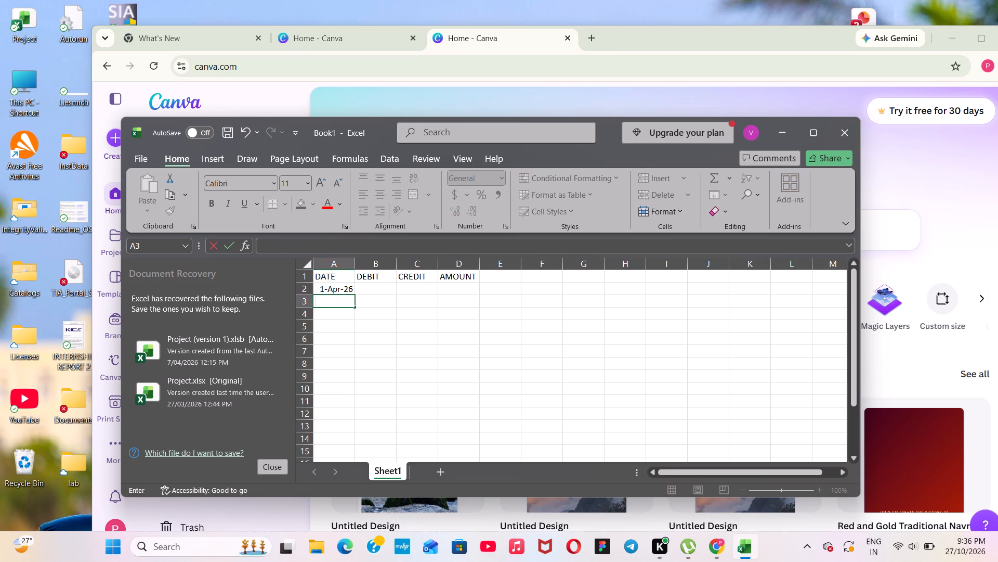
key("2")
key("minus")
key("a")
type("pr")
key("minus")
key("2")
key("6")
key("Down")
Enter the date 3-apr-2026 in cell A4 of the DATE column.
key("3")
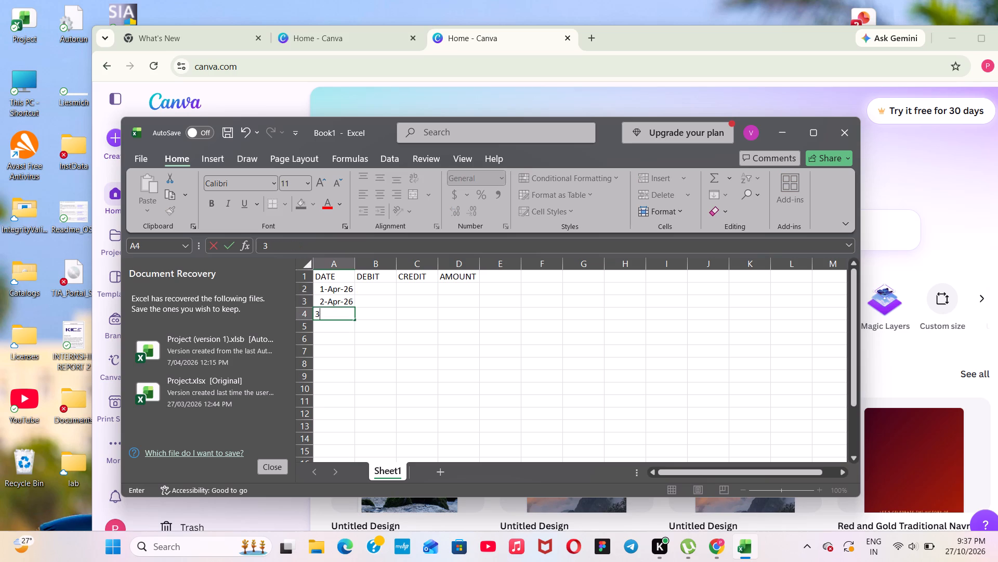
type("-a")
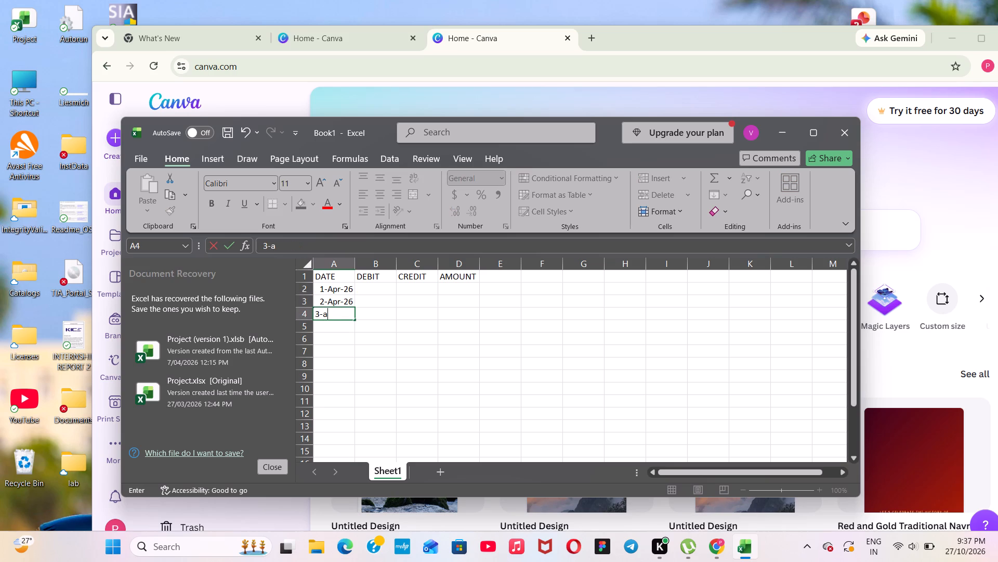
key("p")
key("r")
key("minus")
key("2")
type("02")
key("6")
key("Down")
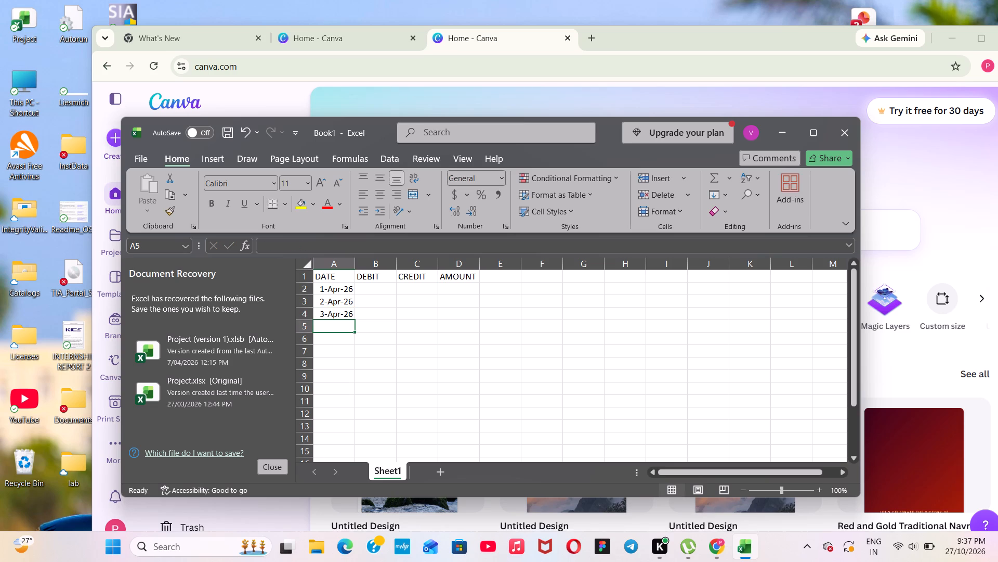
Enter the date 4-apr-2026 in cell A5 of the DATE column.
key("4")
type("-apr")
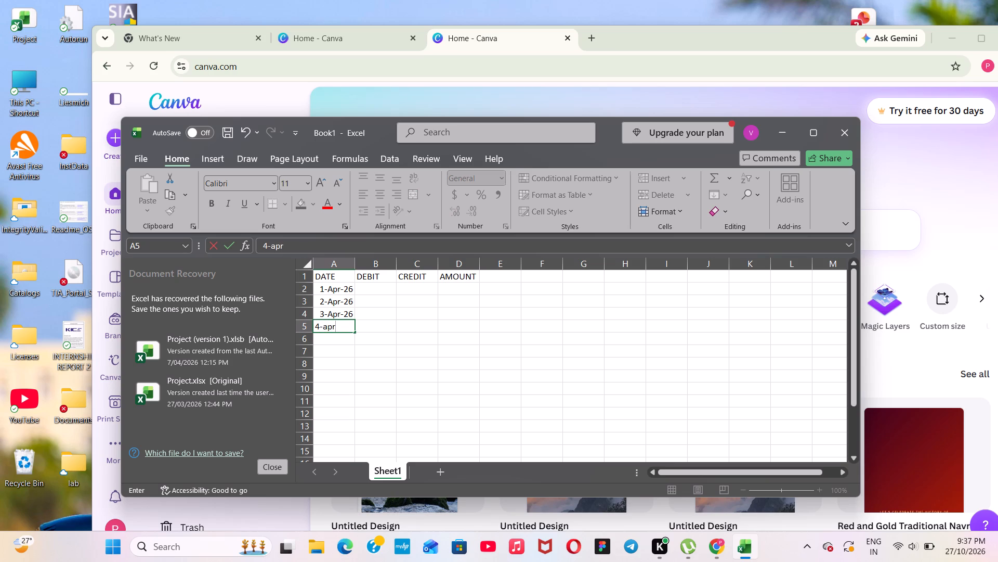
key("minus")
key("2")
type("02")
key("6")
key("Down")
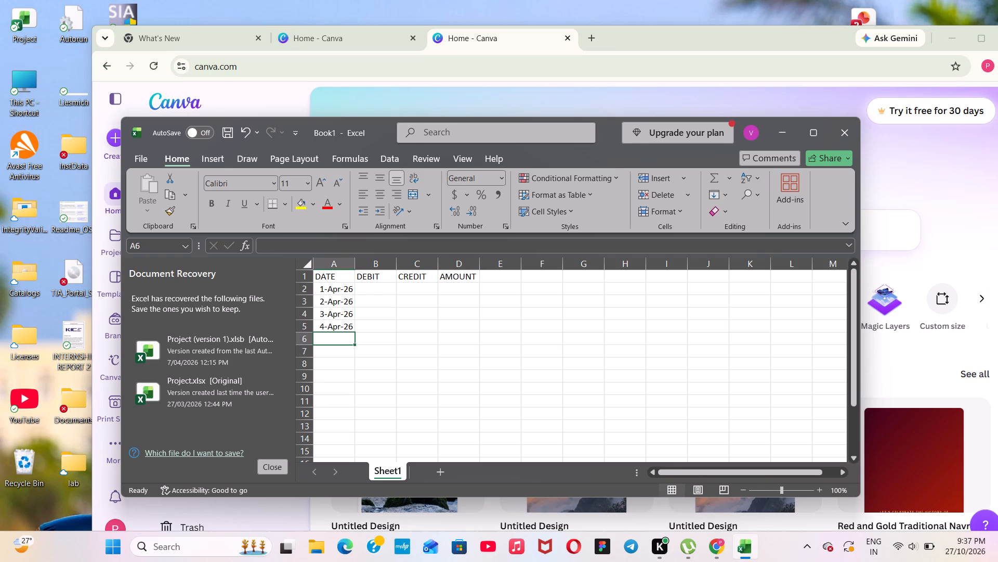
Enter the date 5-apr-26 in cell A6 of the DATE column.
key("5")
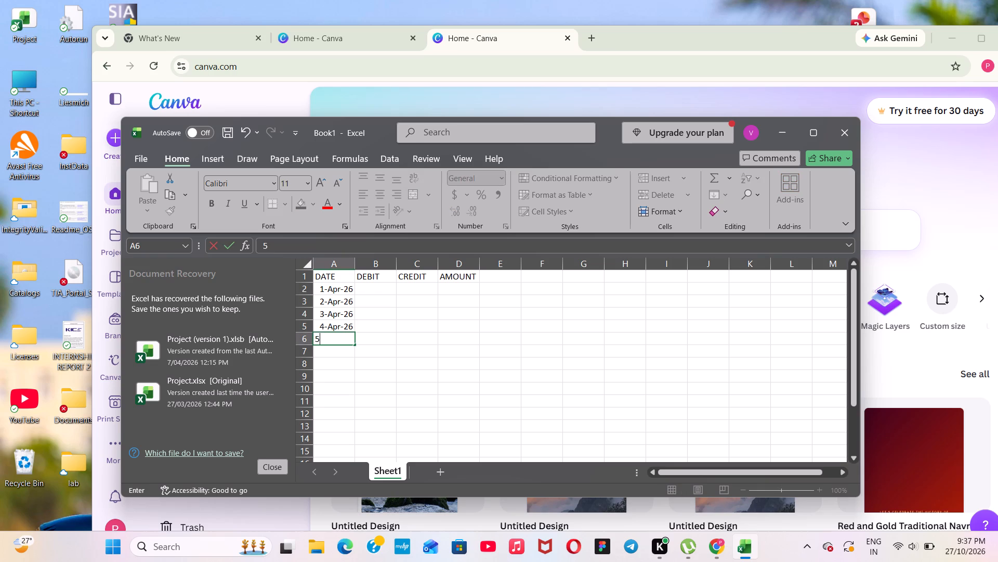
key("minus")
type("apr-")
key("2")
key("8")
key("BackSpace")
key("6")
key("Down")
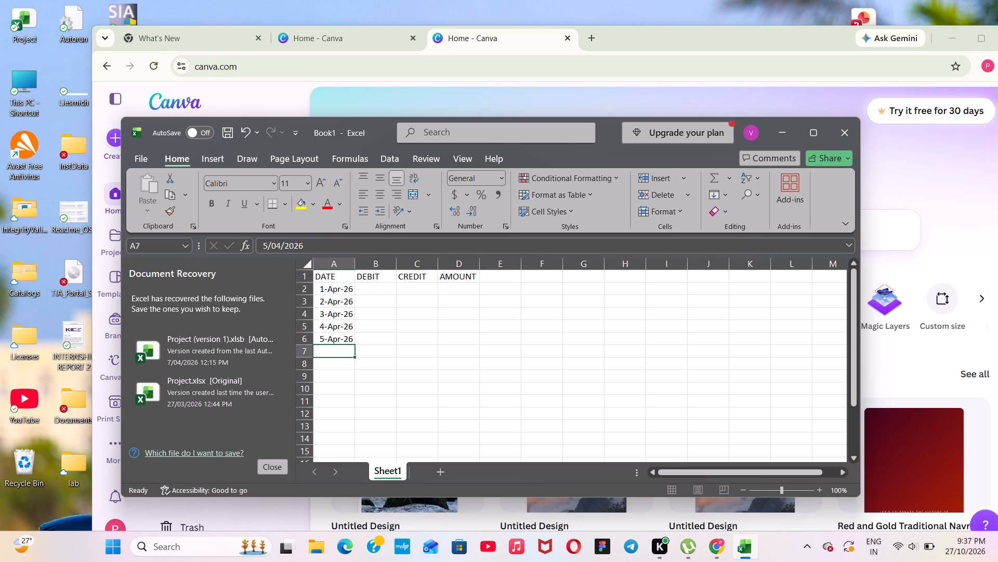
Enter the date 6-apr-2026 in cell A7 of the DATE column.
key("6")
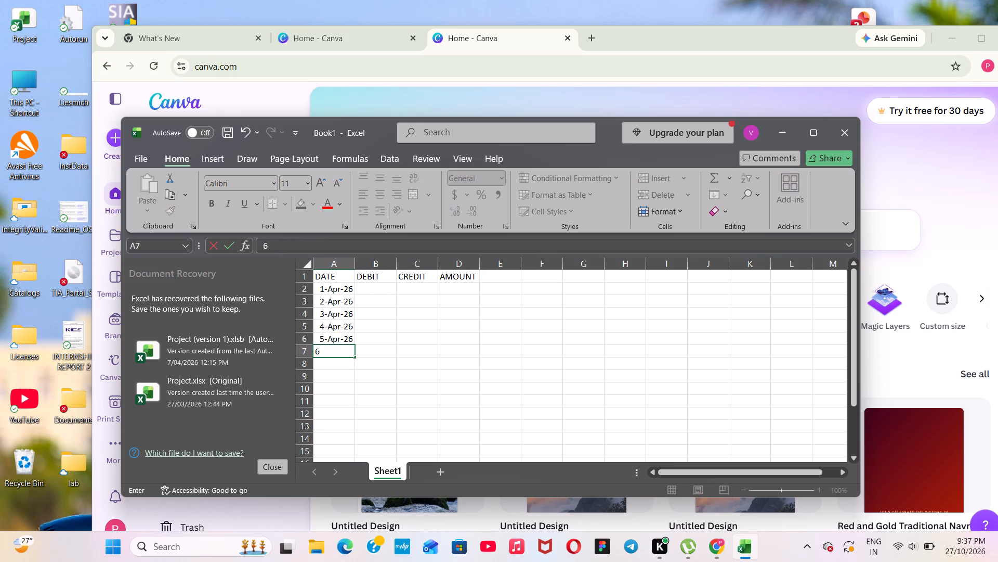
key("minus")
key("a")
type("pr")
key("minus")
key("3")
key("BackSpace")
type("20")
type("25")
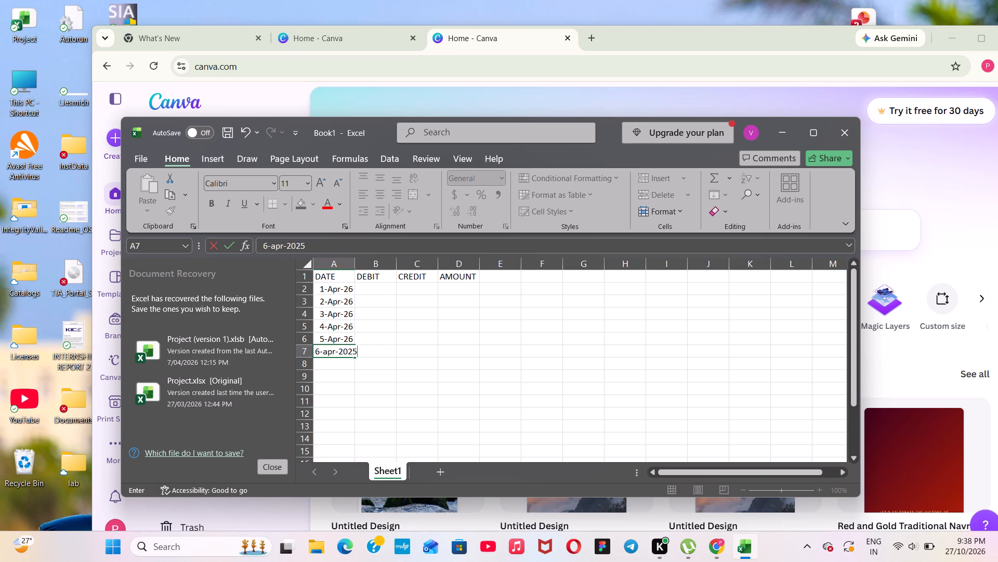
key("BackSpace")
key("6")
key("Down")
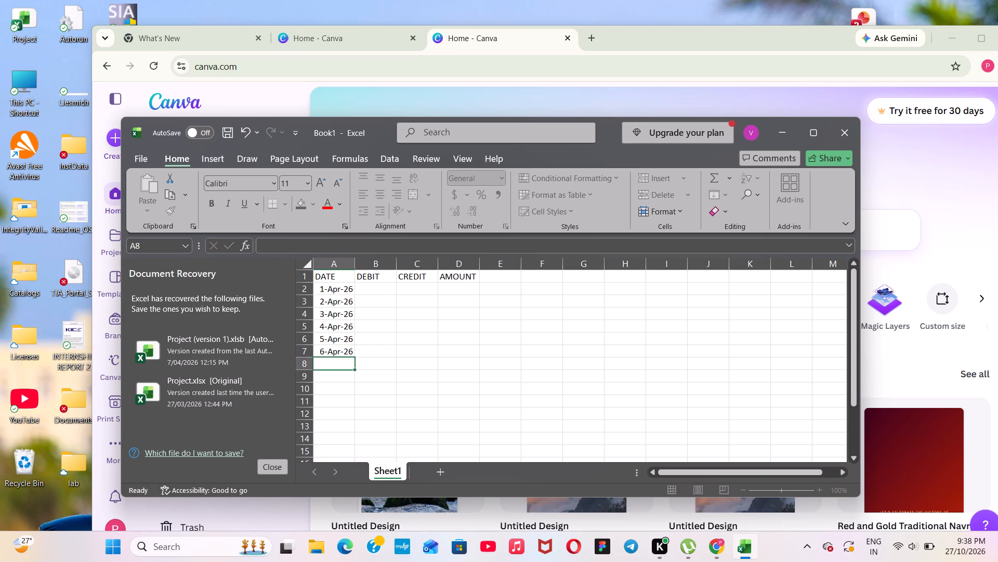
Enter the date 7-apr-26 in cell A8 of the DATE column.
key("7")
key("minus")
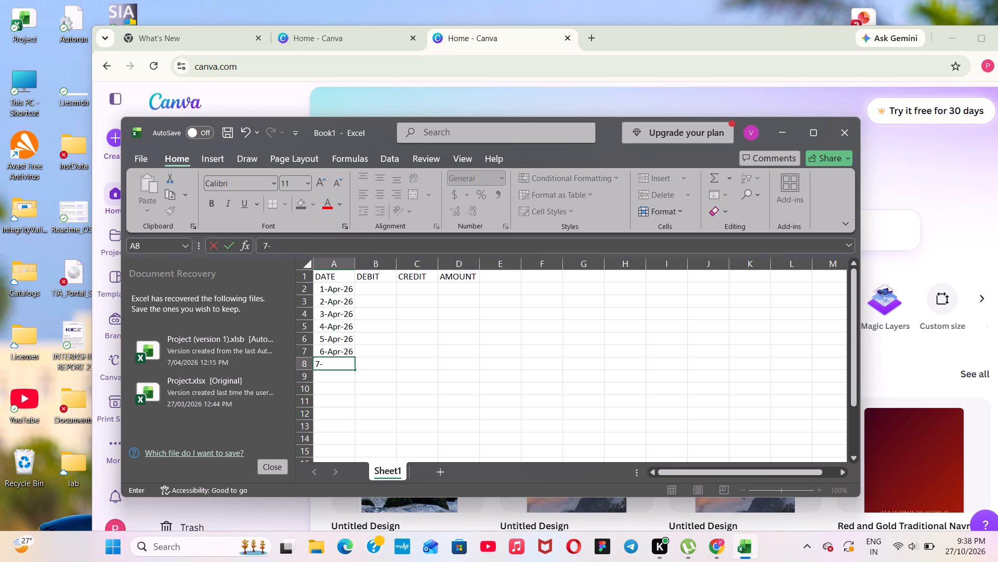
key("a")
type("pr")
key("minus")
key("2")
key("6")
key("Down")
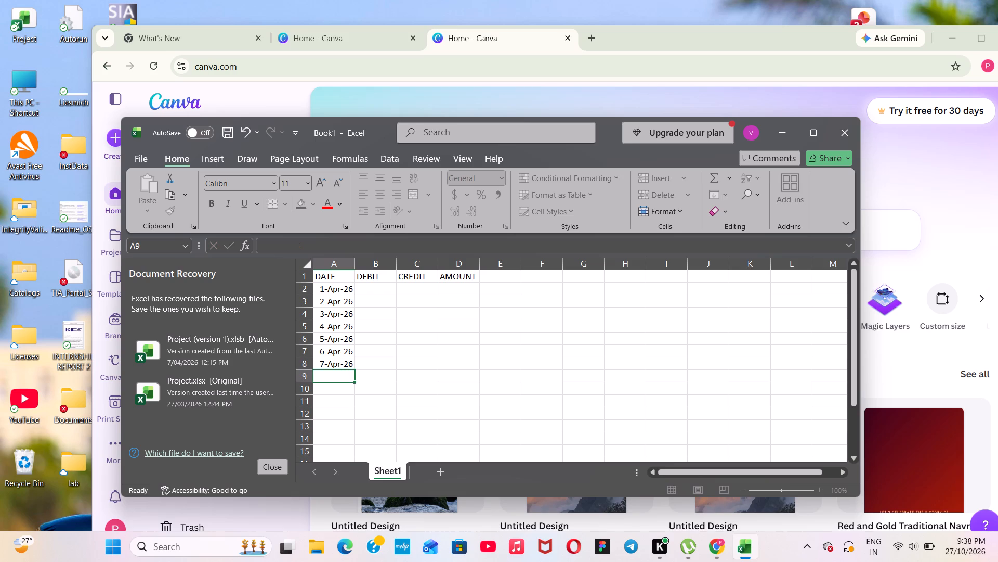
Enter the date 8-apr-26 in cell A9 of the DATE column.
type("8-")
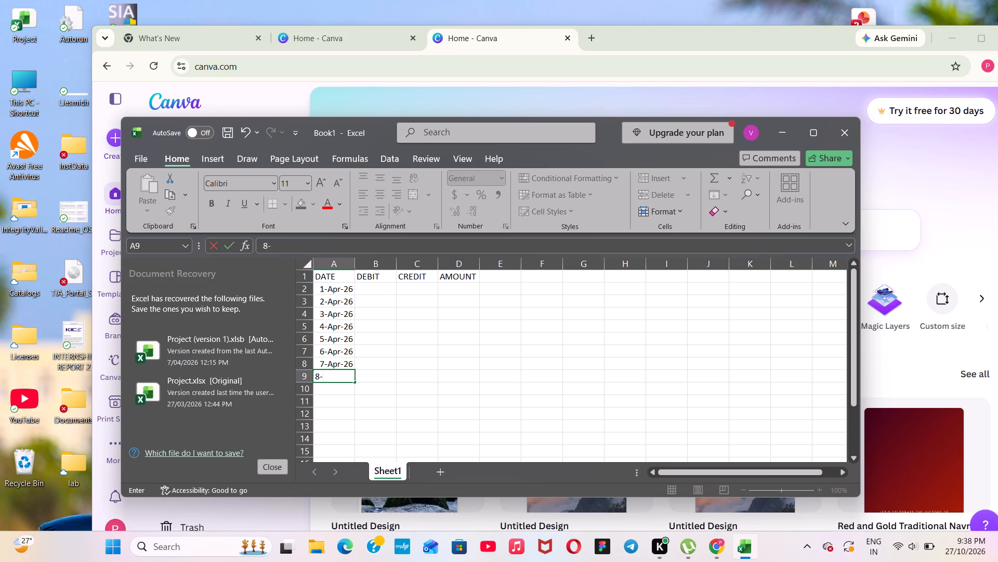
key("a")
type("pr")
key("minus")
type("26")
key("Down")
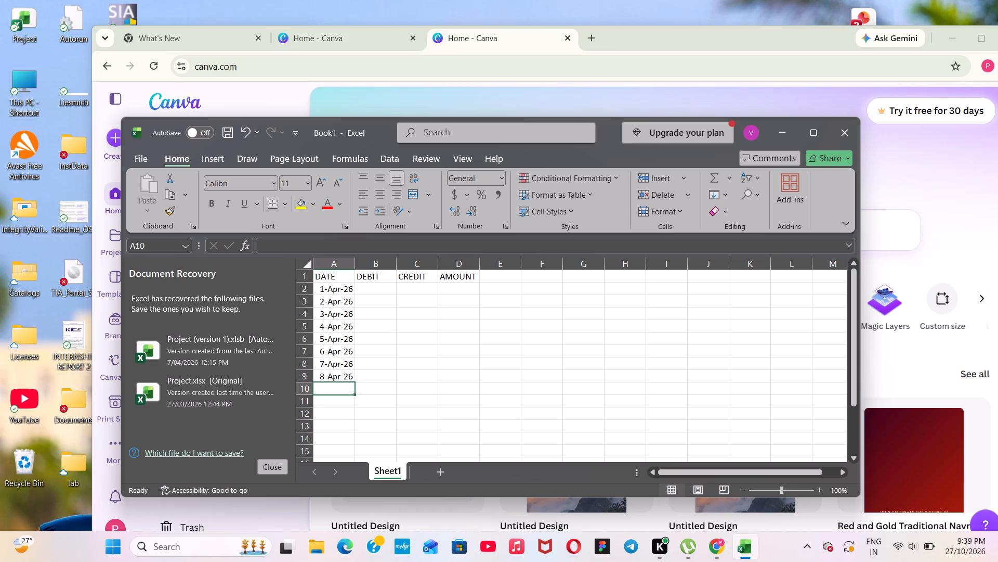
Enter the date 9-apr-26 in cell A10 of the DATE column.
key("9")
type("-apr")
key("minus")
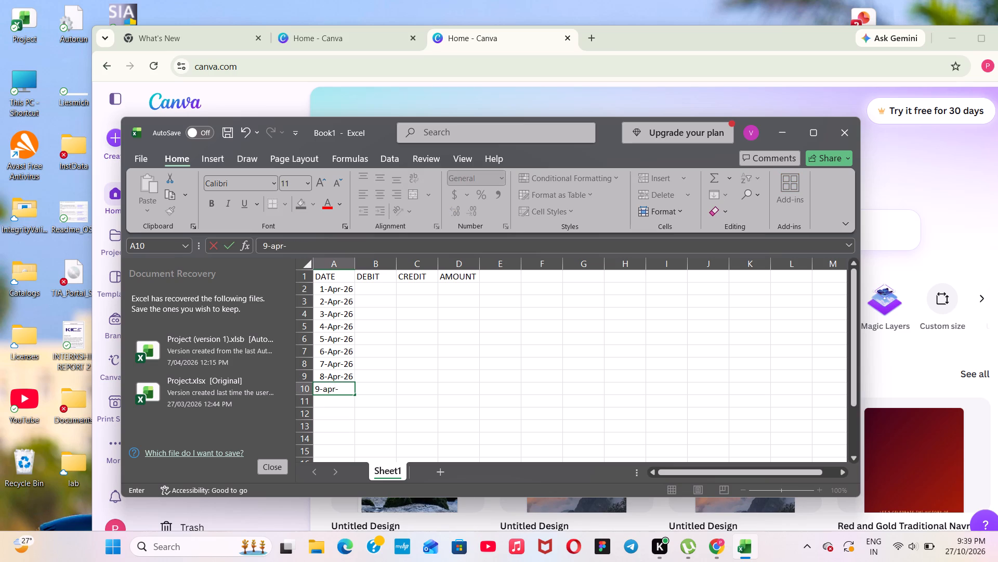
key("2")
key("6")
key("Down")
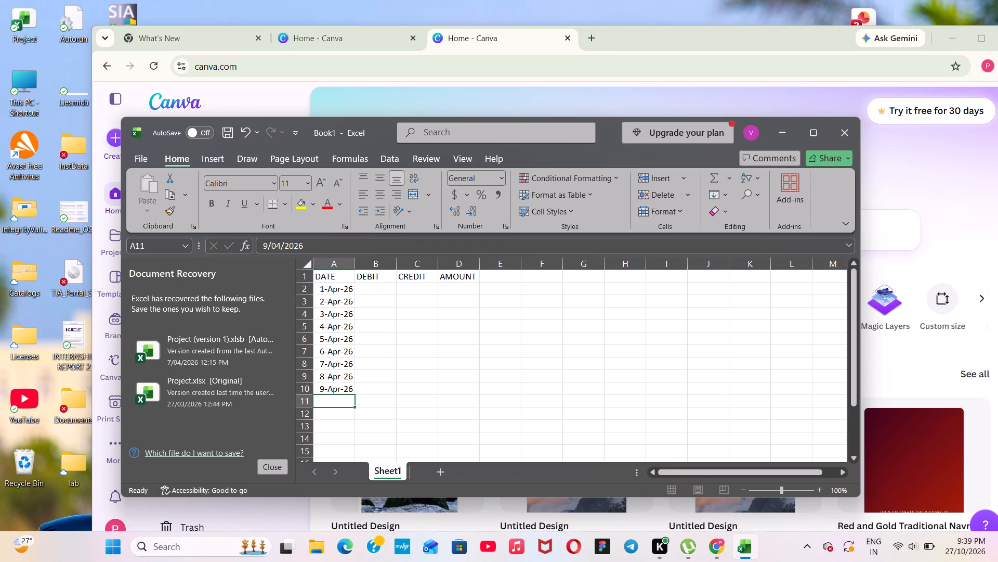
Enter the date 10-apr-26 in cell A11 of the DATE column.
type("10")
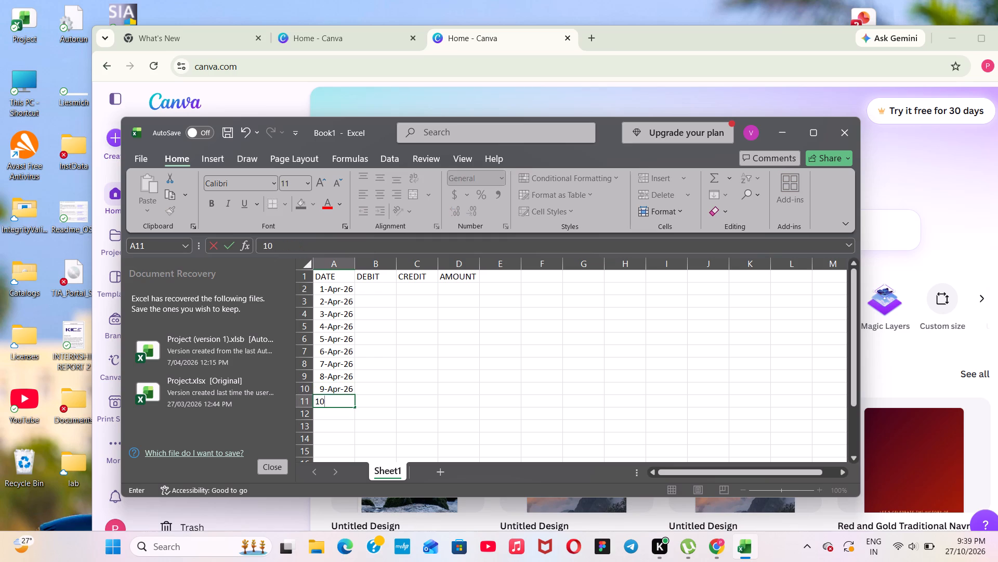
key("minus")
type("apr")
key("minus")
key("2")
key("6")
key("Down")
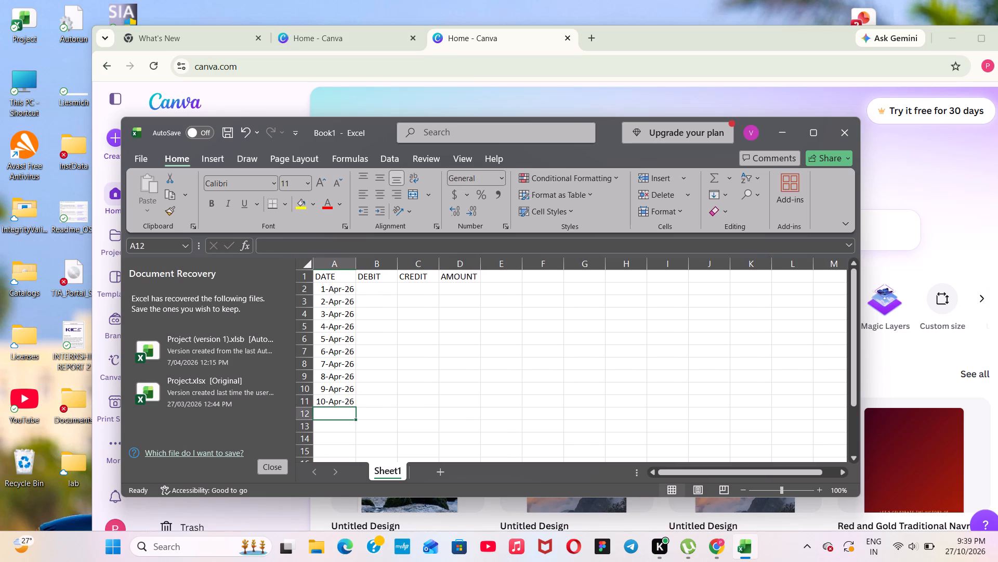
Enter the date 11-apr-2026 in cell A12 of the DATE column.
type("11")
type("-apr")
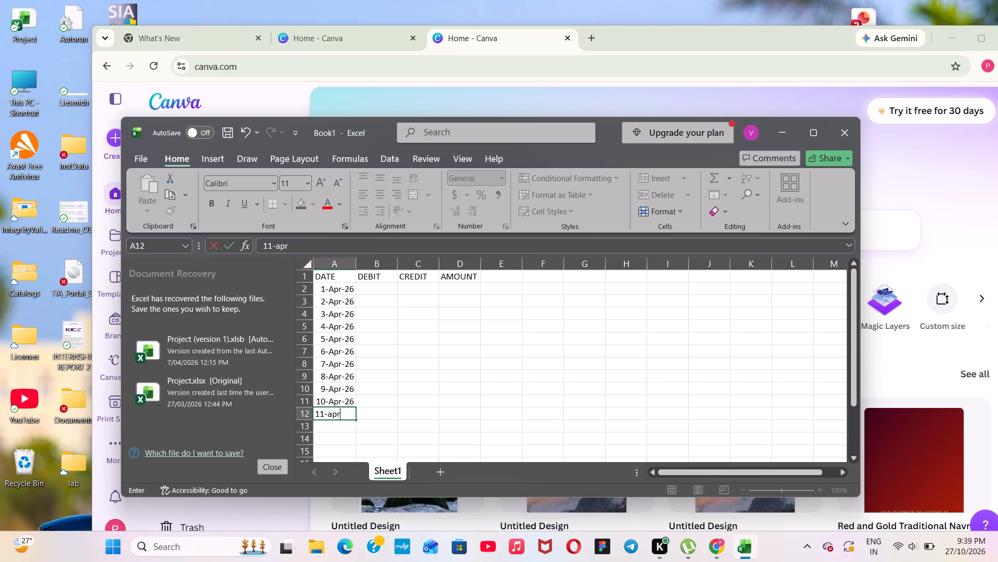
key("minus")
type("202")
key("6")
key("Down")
Enter the date 12-apr-2026 in cell A13 of the DATE column.
type("12")
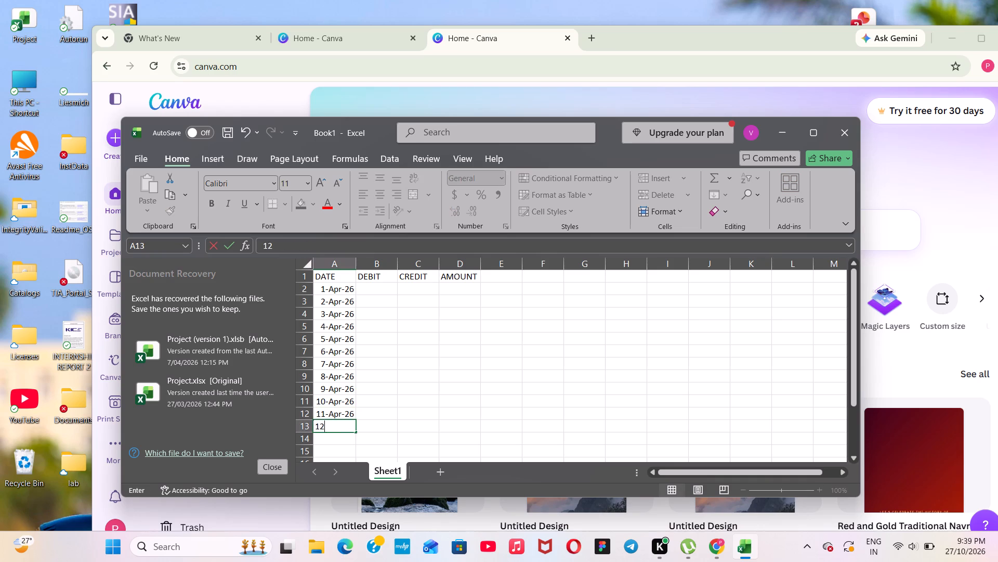
type("-ape")
key("BackSpace")
key("r")
key("minus")
type("2026")
key("Down")
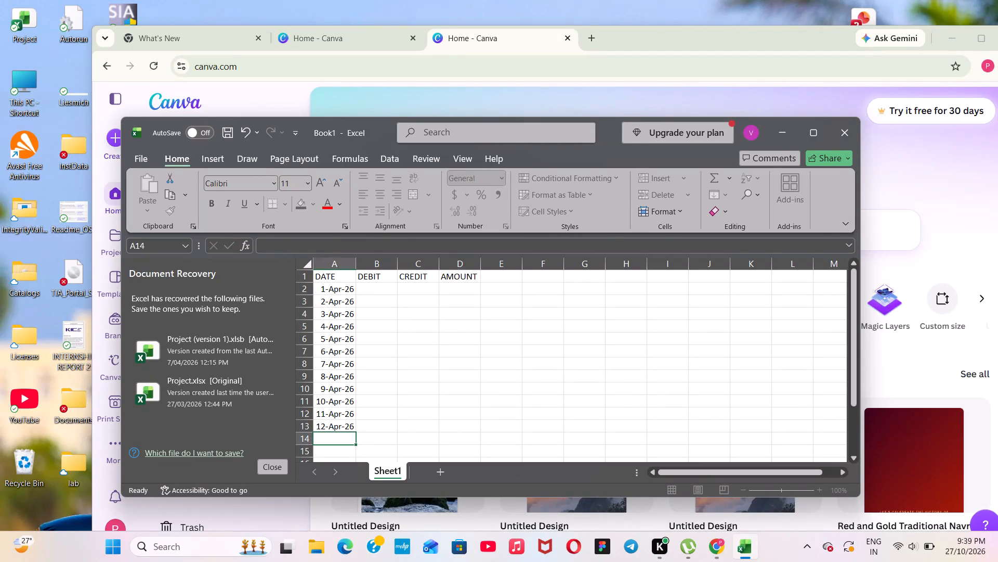
Enter the date 13-apr-26 in cell A14 of the DATE column.
type("13")
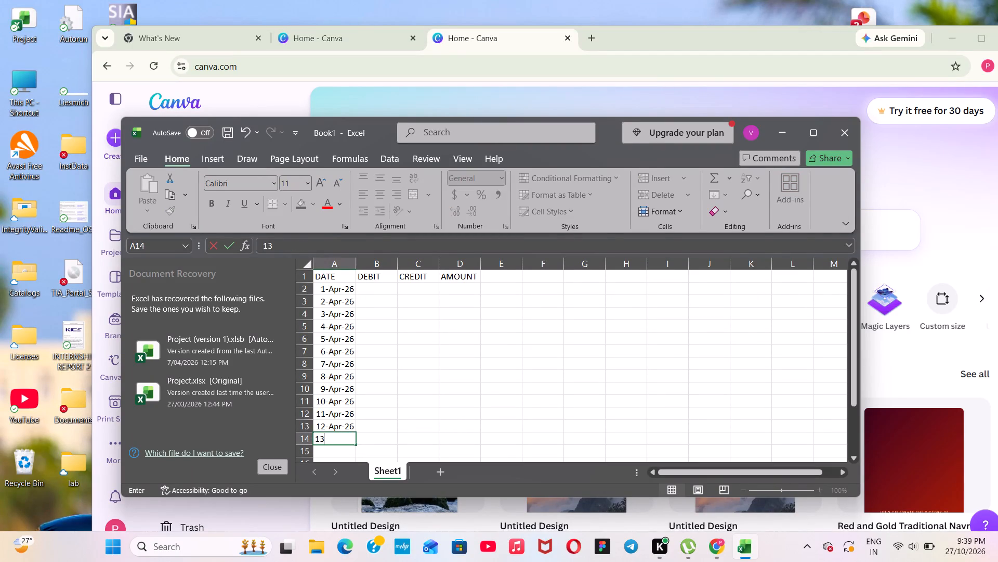
key("minus")
type("ape")
key("BackSpace")
key("r")
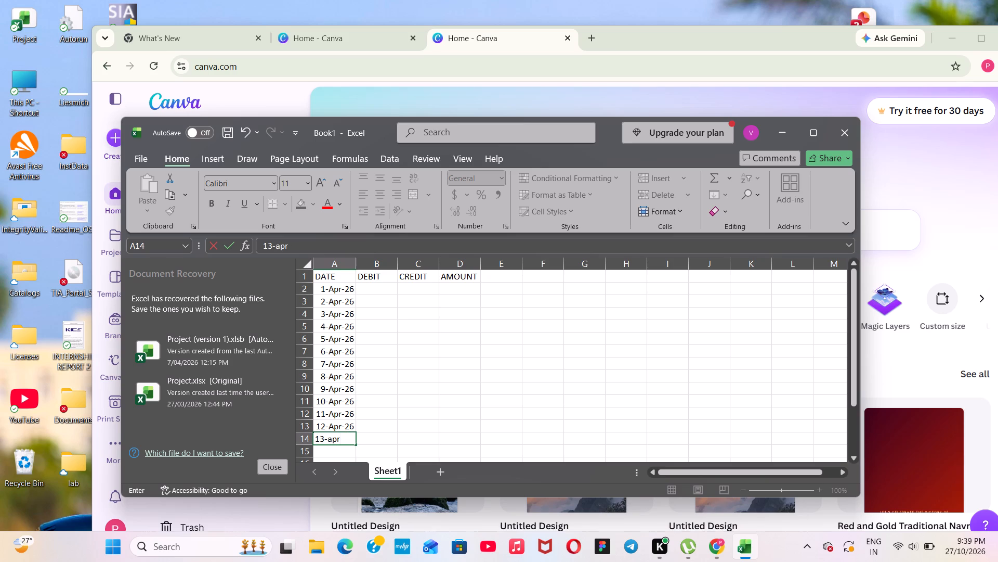
key("minus")
key("2")
key("6")
key("Down")
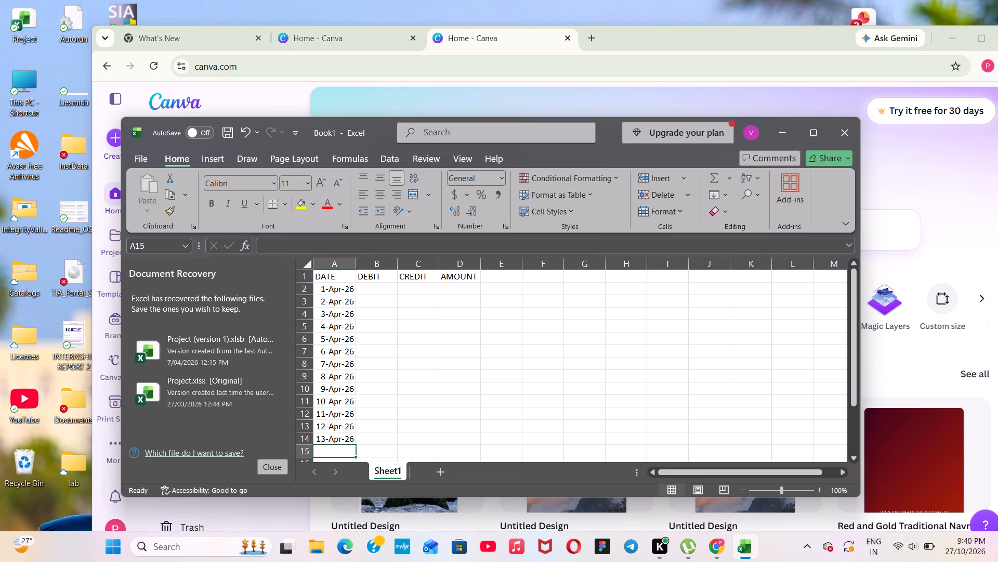
Enter the date 14-apr-26 in cell A15 of the DATE column.
type("14")
key("minus")
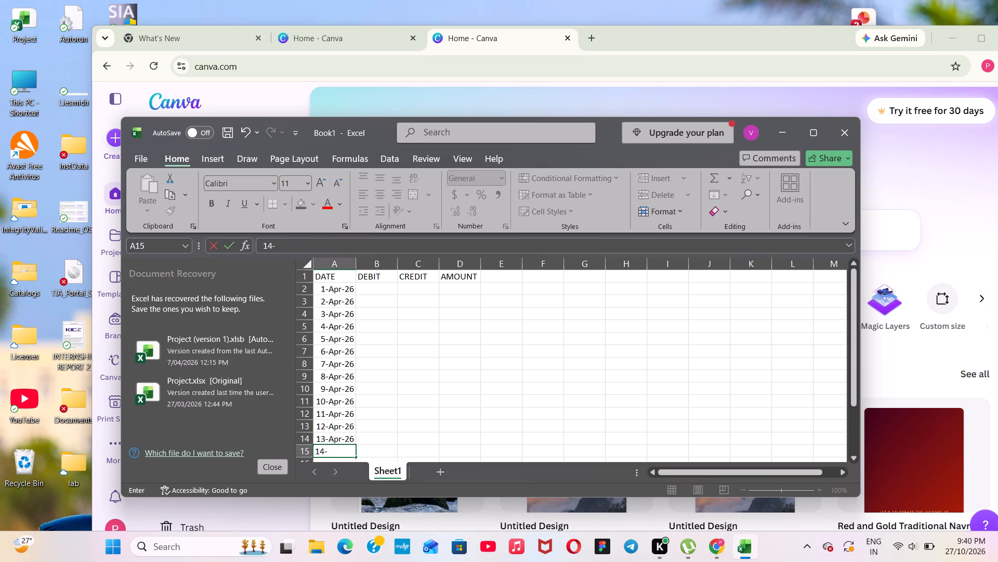
type("apr")
key("minus")
key("2")
key("6")
key("Down")
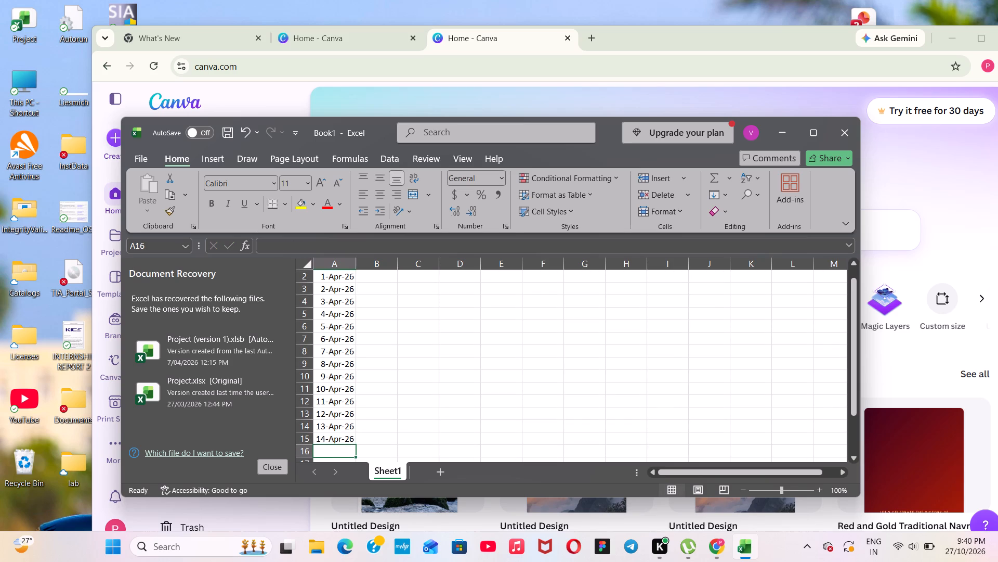
Enter the date 15-apr-2026 in cell A16 of the DATE column.
type("15")
key("minus")
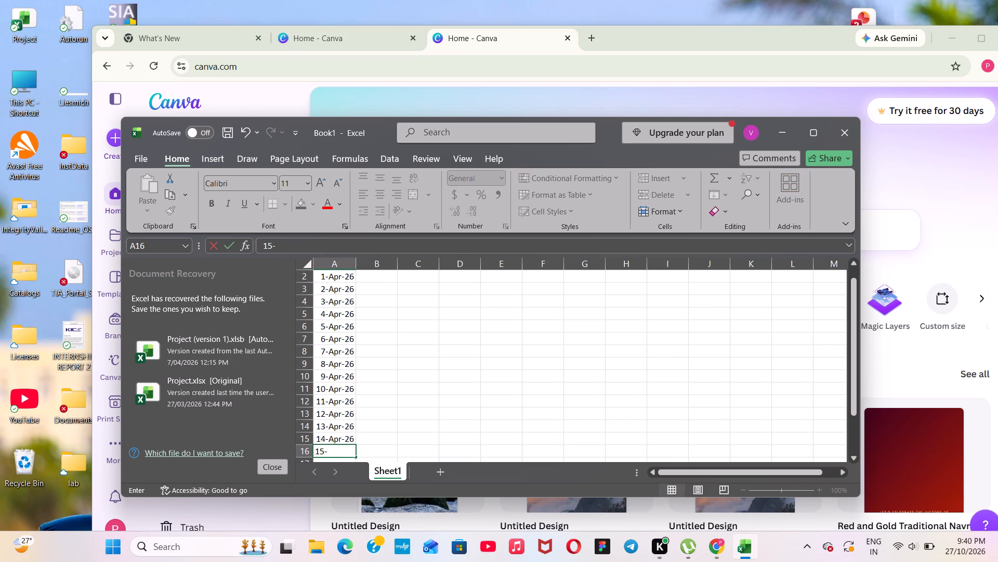
type("apr")
type("-2026")
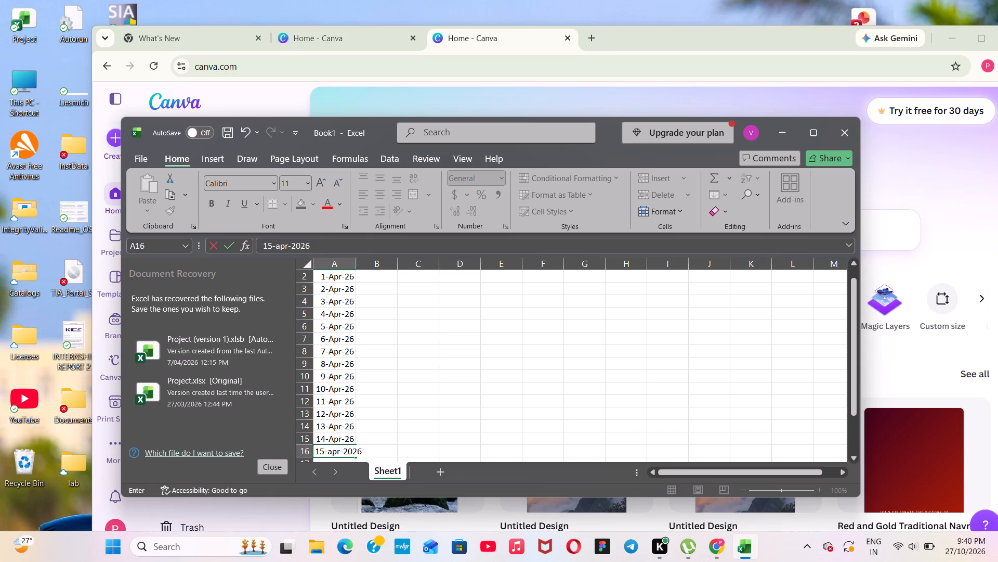
key("Down")
Enter the date 16-apr-2026 in cell A17 of the DATE column.
type("16")
key("minus")
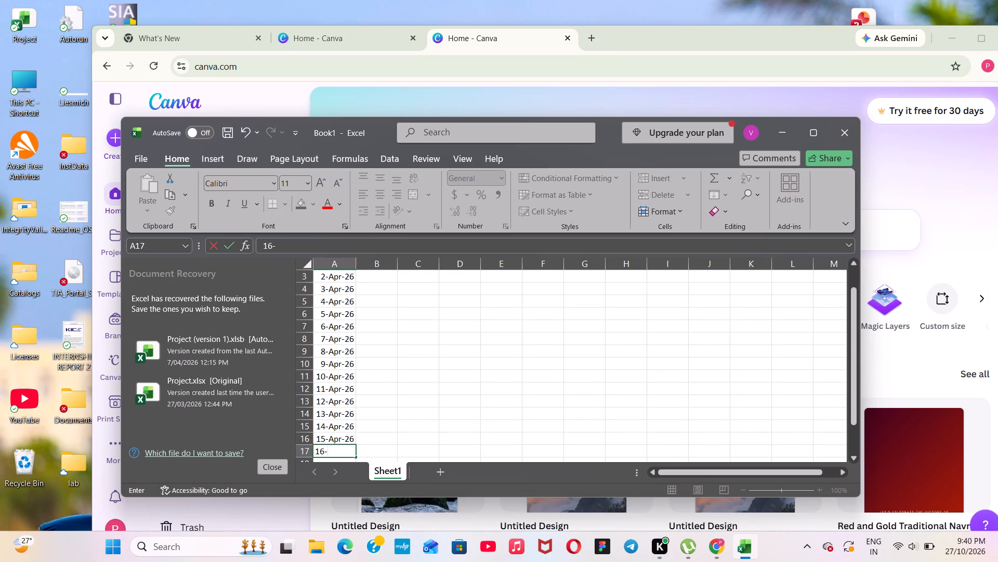
type("apr")
key("minus")
type("202")
key("6")
key("Down")
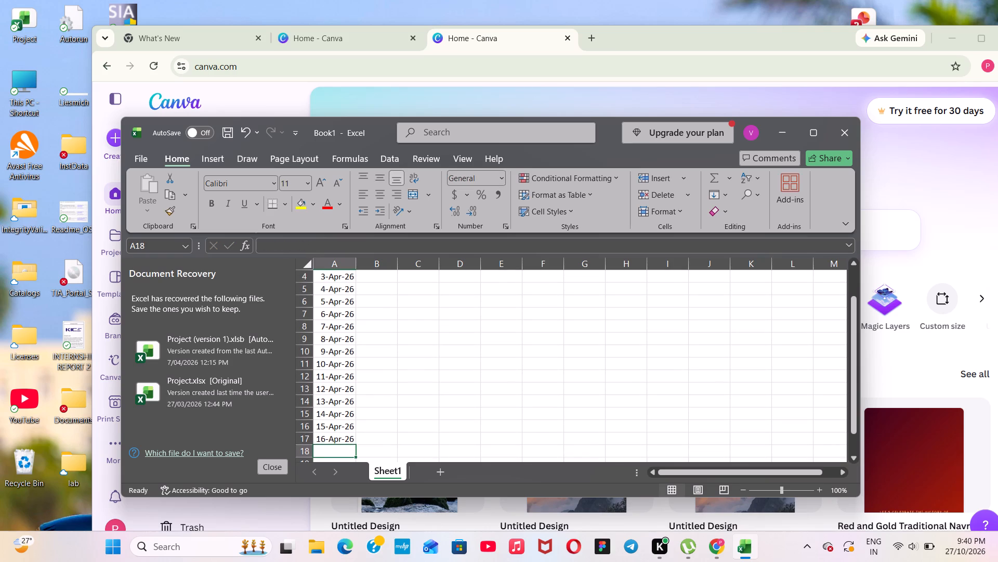
Enter the date 17-apr-2026 in cell A18 of the DATE column.
key("1")
key("7")
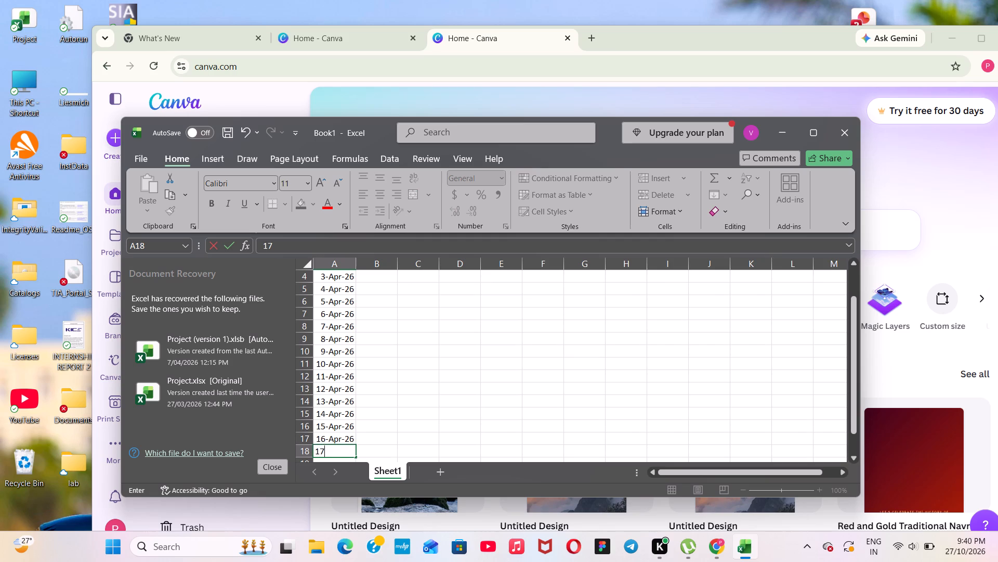
key("minus")
key("a")
type("pe")
key("BackSpace")
key("r")
key("minus")
type("202")
key("6")
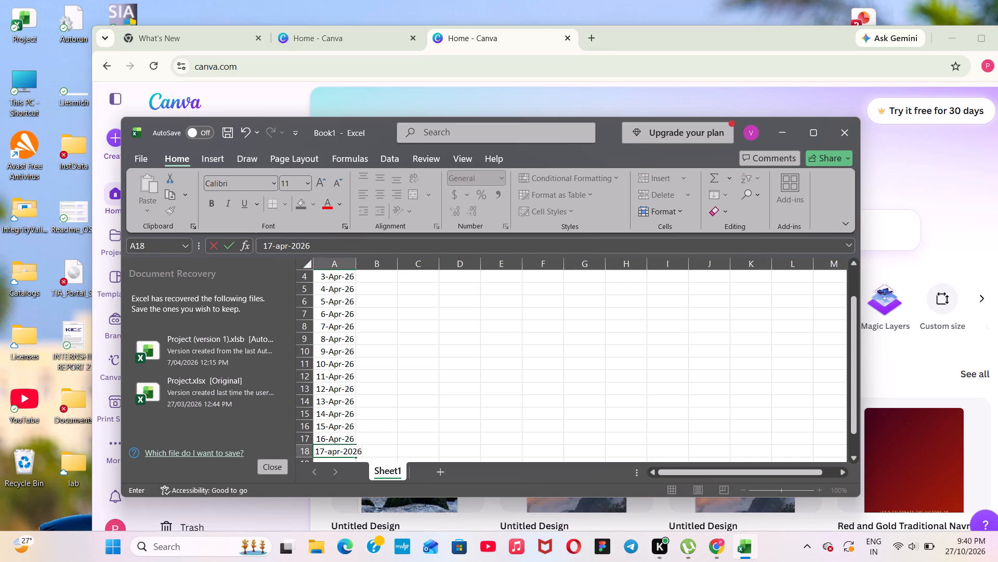
key("Down")
Enter the date 18-apr-2026 in cell A19 of the DATE column.
key("1")
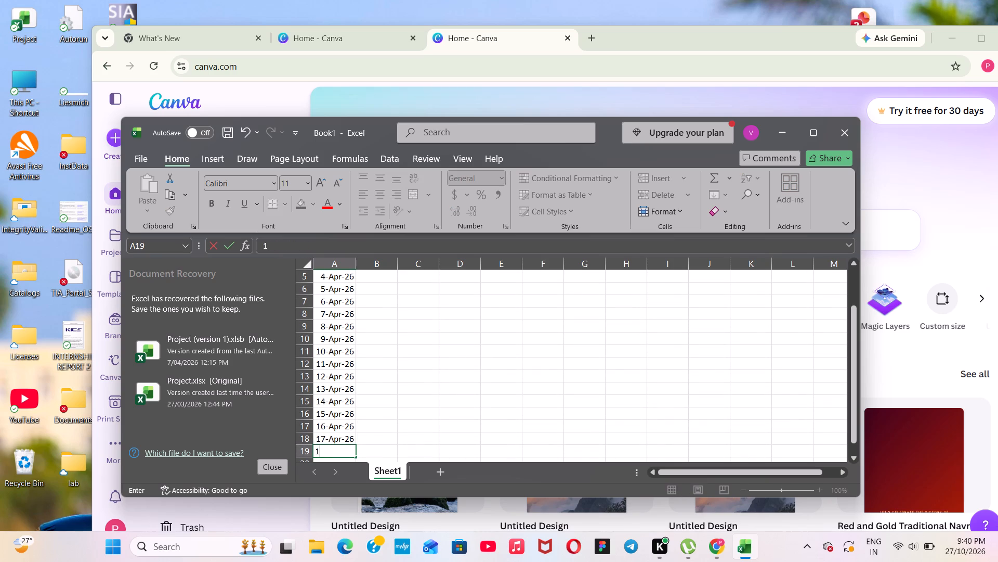
type("8-")
type("apr")
key("minus")
type("2026")
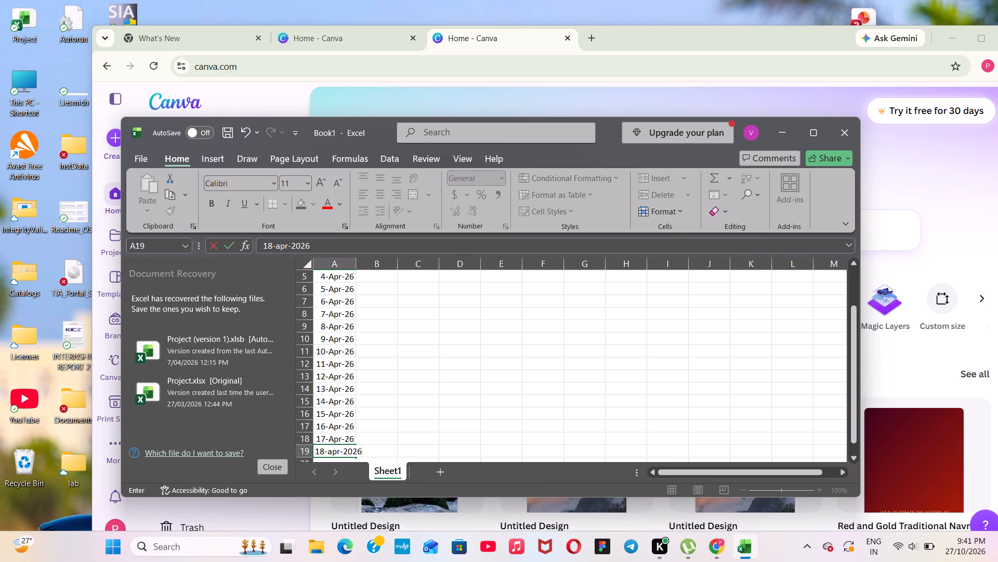
key("Down")
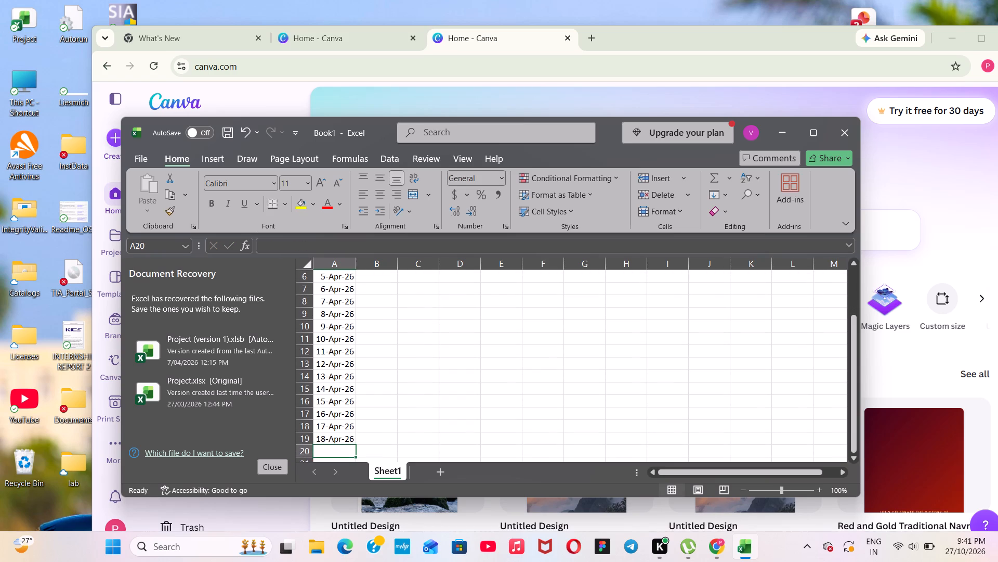
Enter the date 19-apr-2026 in cell A20 of the DATE column.
key("2")
key("BackSpace")
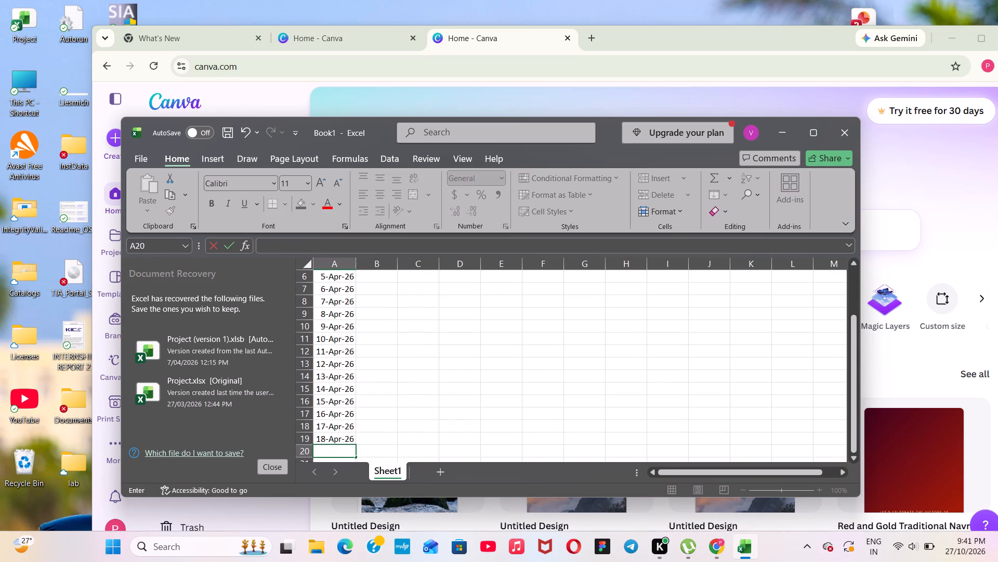
type("19")
key("minus")
type("apr")
type("-2026")
key("Down")
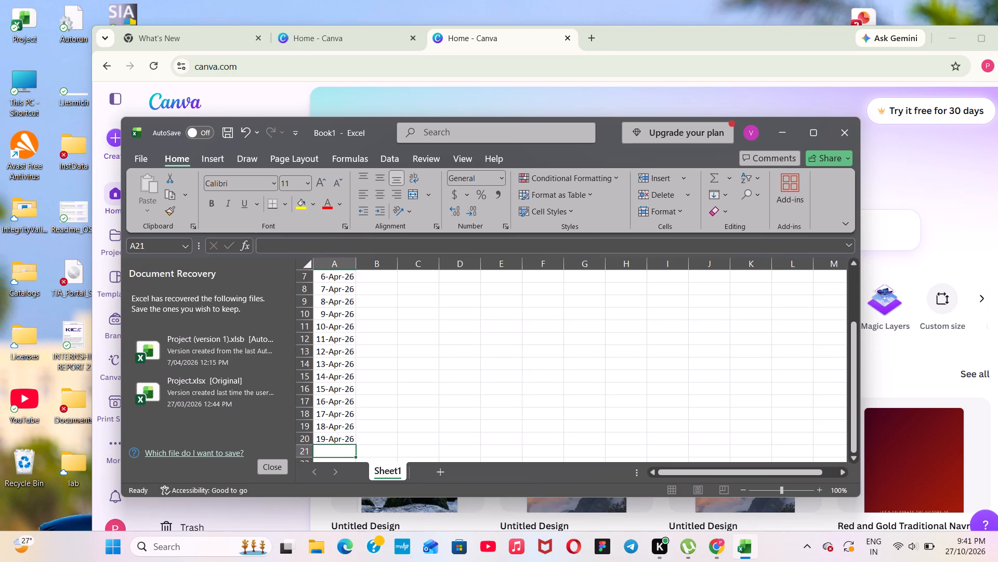
Enter the date 20-apr-2026 in cell A21 of the DATE column.
type("20")
key("minus")
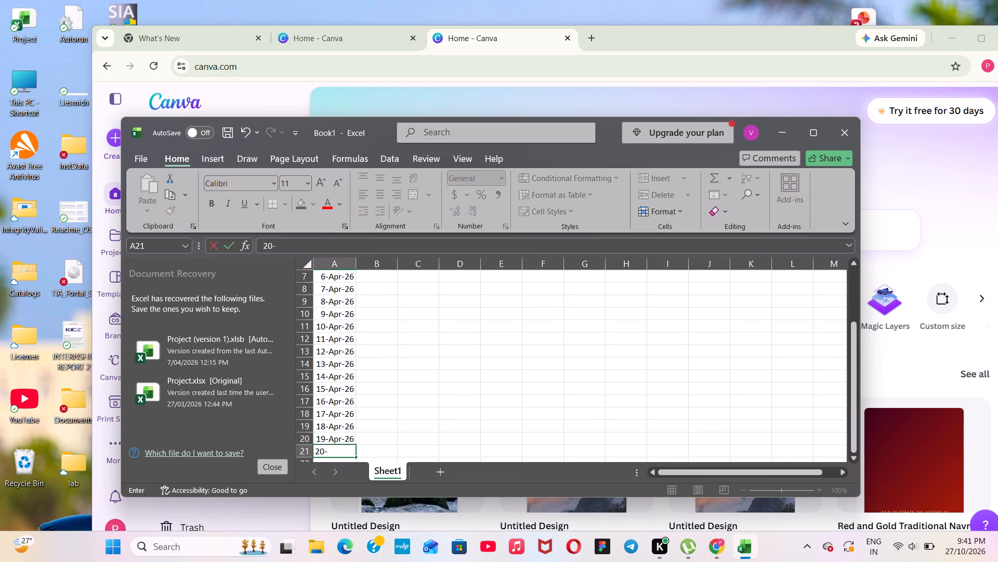
key("a")
type("pr")
key("minus")
type("202")
key("6")
key("Down")
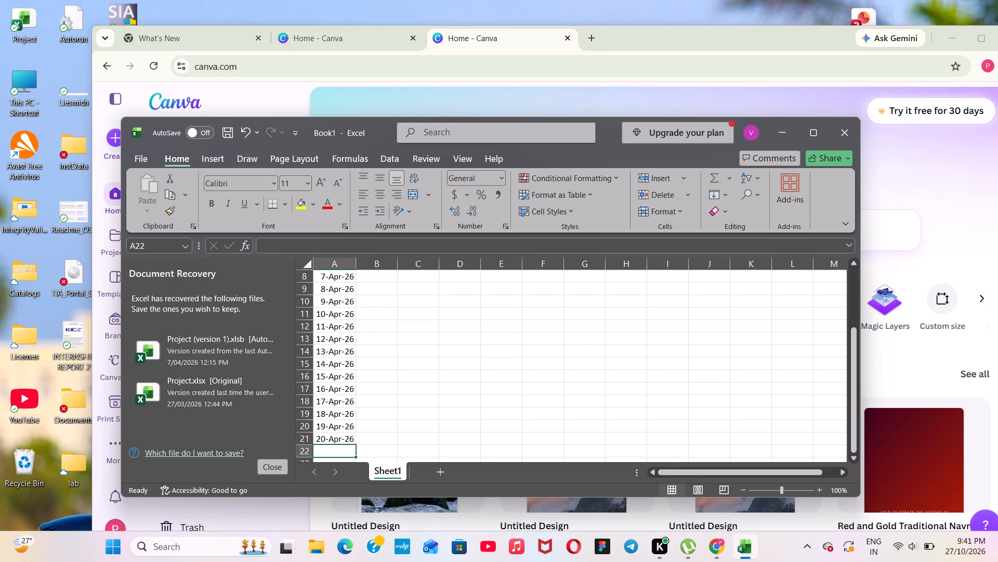
Enter the date 21-apr-2026 in cell A22 of the DATE column.
type("21")
key("minus")
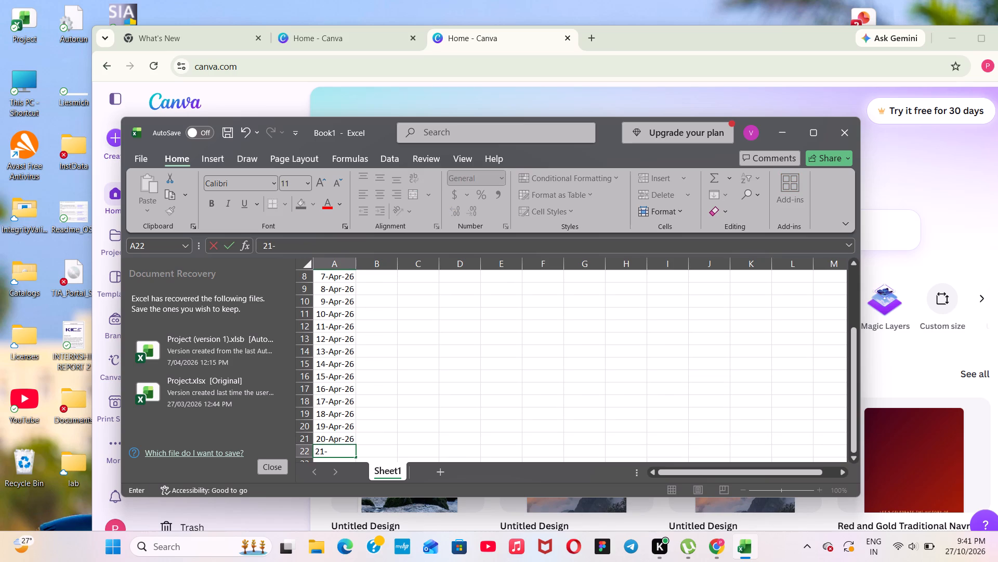
type("apr")
key("minus")
type("2026")
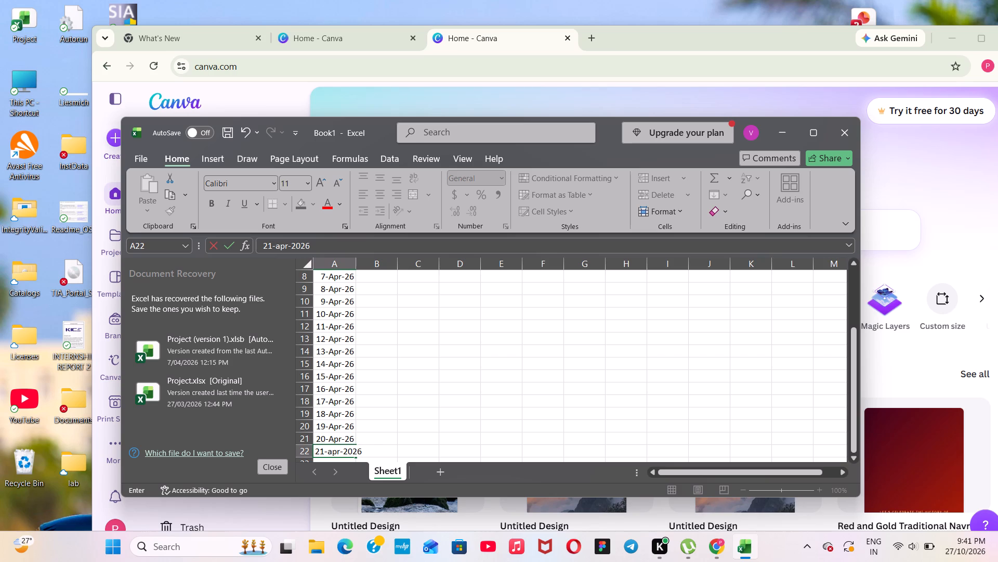
key("Down")
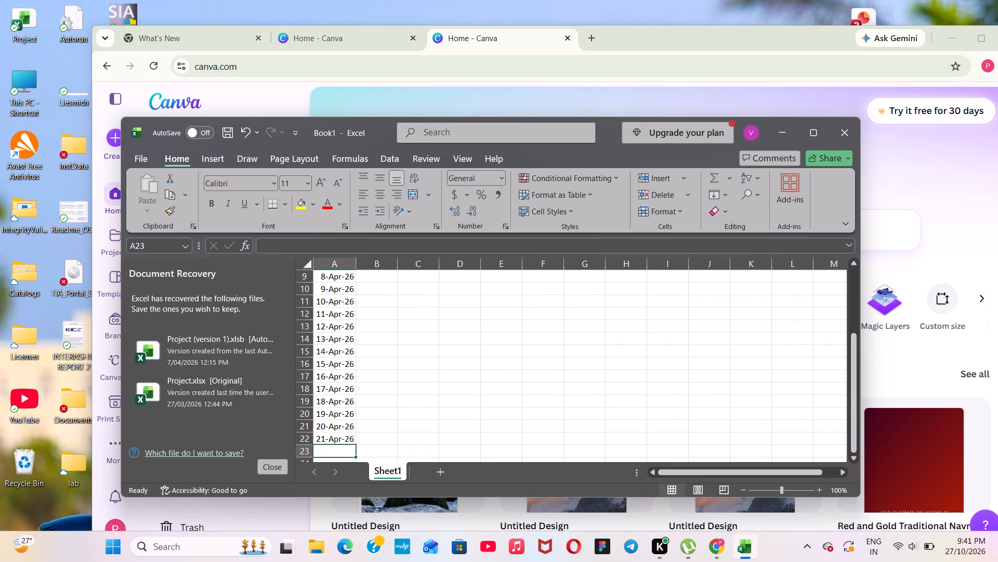
Enter the date 22-apr-2026 in cell A23 of the DATE column.
type("22")
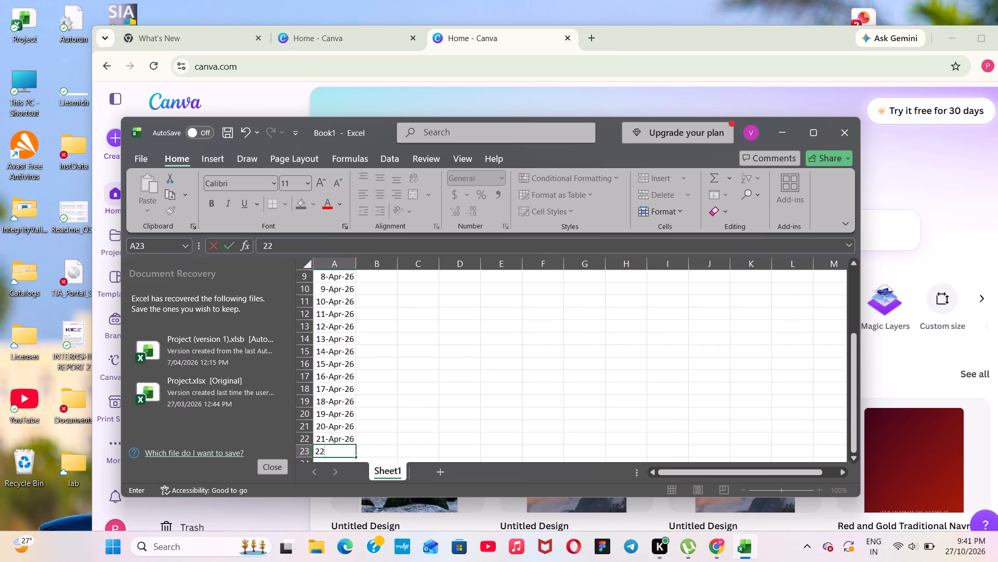
key("minus")
type("apr")
key("minus")
key("2")
type("02")
key("6")
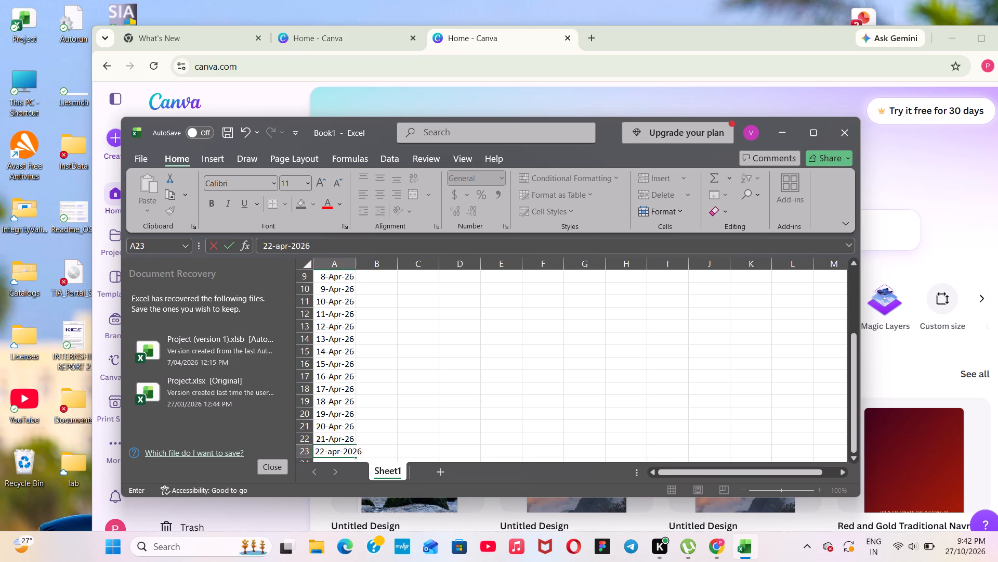
key("Down")
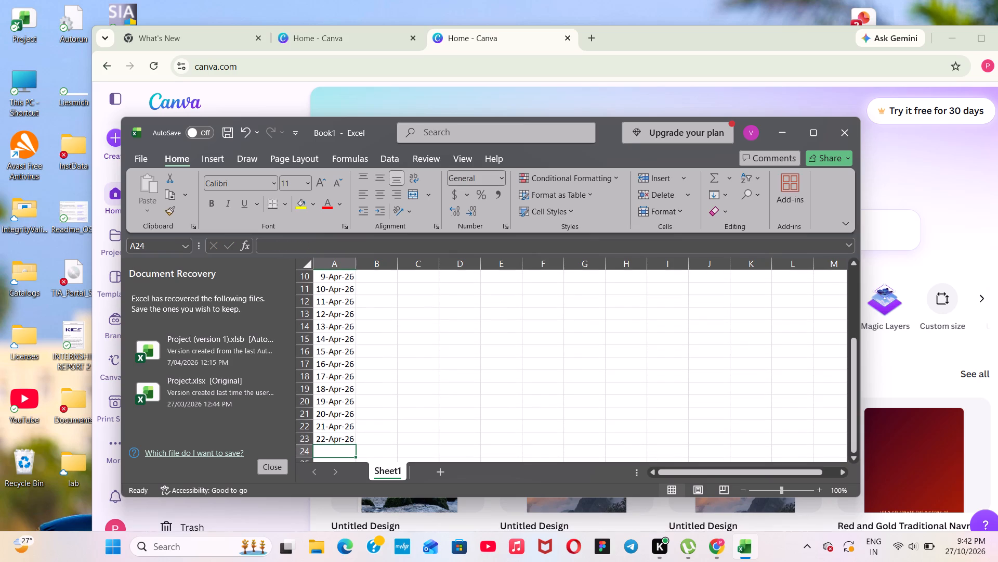
Enter the date 23-apr-2026 in cell A24 of the DATE column.
type("23")
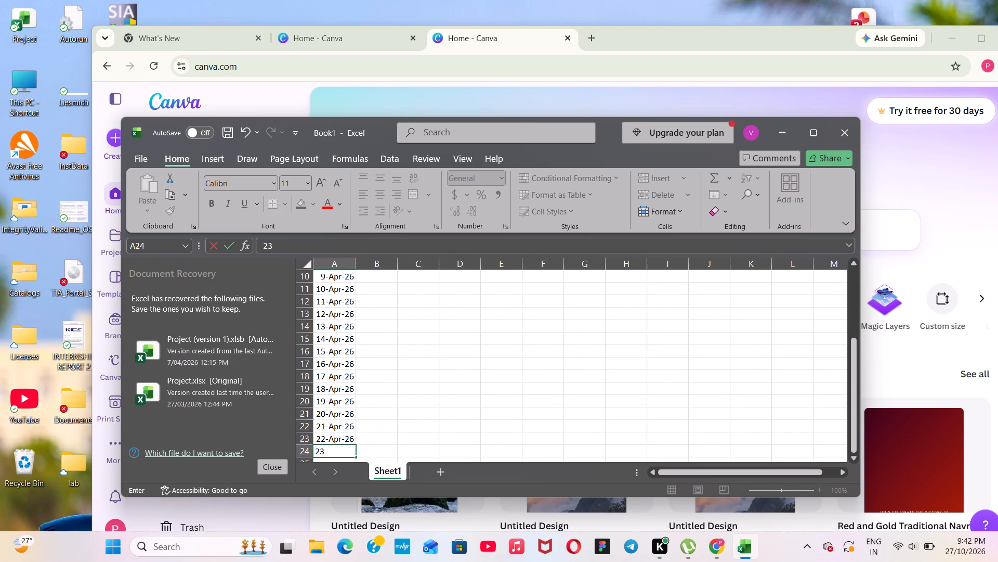
key("minus")
type("apr")
key("minus")
type("2026")
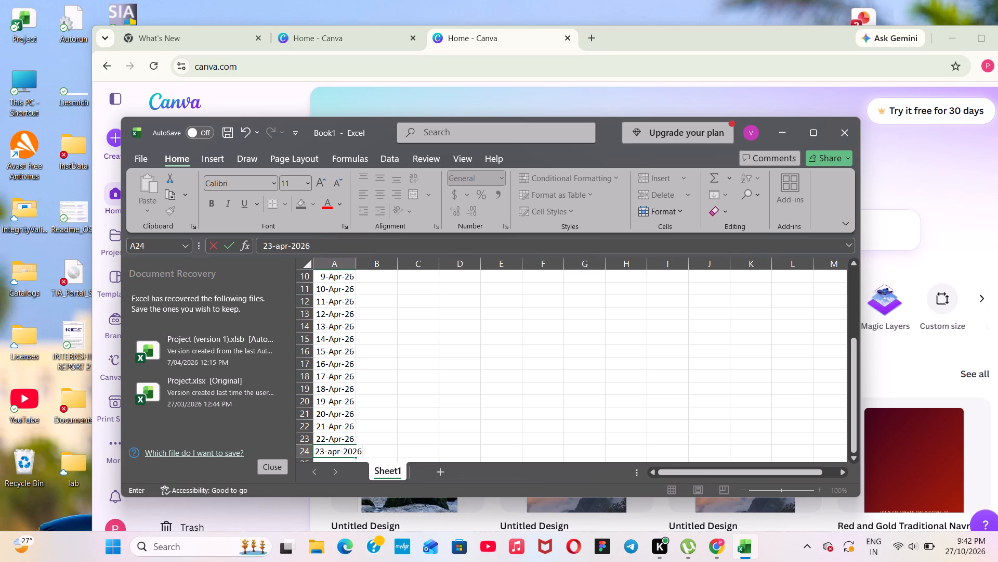
key("Down")
Enter the date 24-apr-26 in cell A25 of the DATE column.
type("24")
type("-apr")
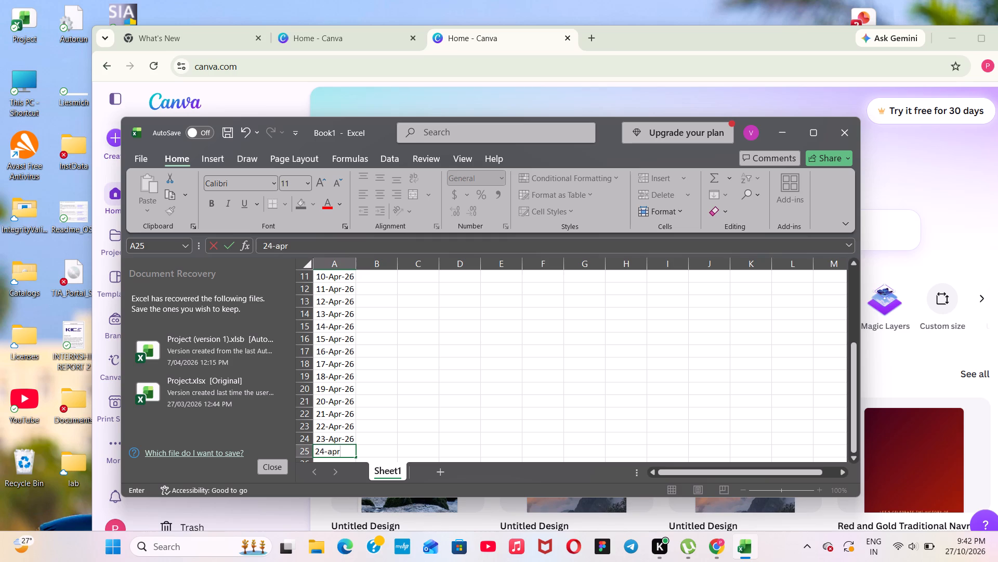
key("minus")
key("2")
key("6")
key("Down")
Enter the date 25-apr-26 in cell A26 of the DATE column.
key("2")
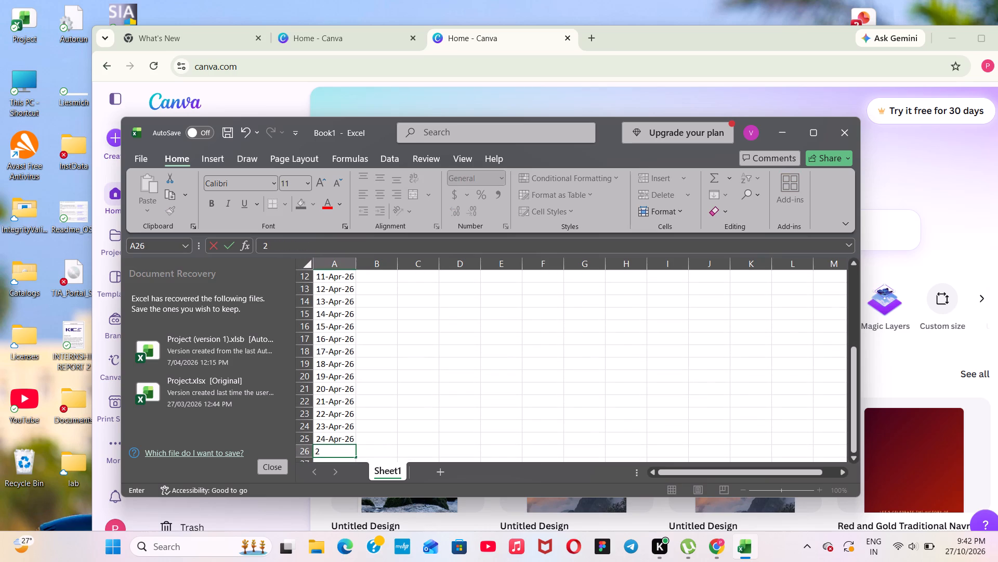
key("5")
key("minus")
type("apr")
key("minus")
key("2")
key("6")
key("Down")
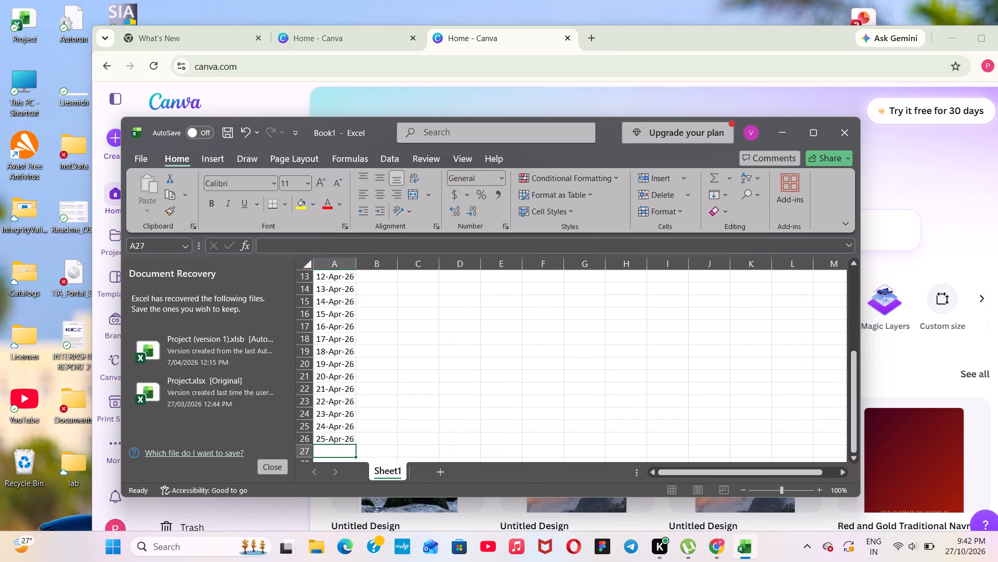
Enter the date 26-apr-26 in cell A27 of the DATE column.
key("2")
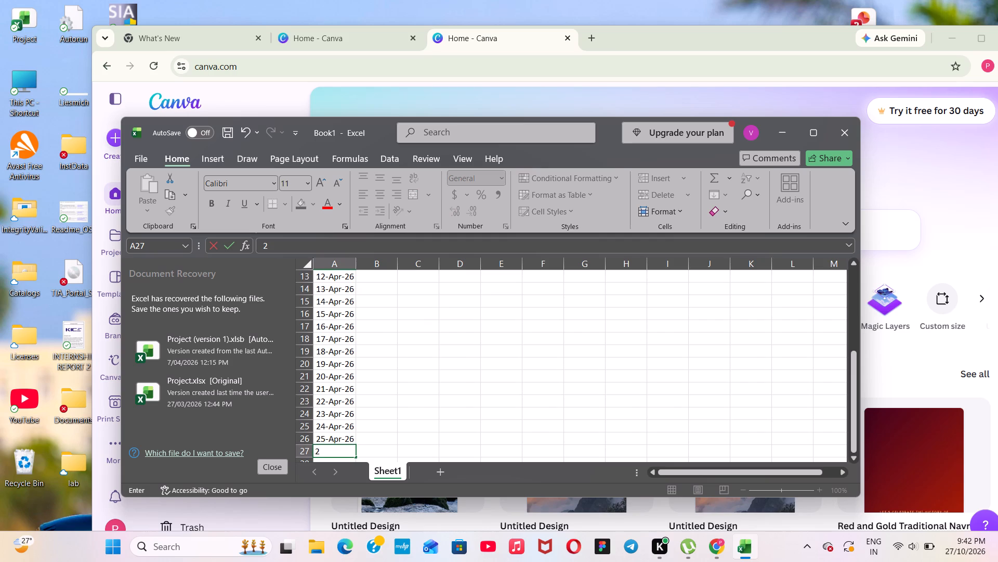
key("4")
key("BackSpace")
key("6")
key("minus")
type("apr")
key("minus")
key("3")
key("BackSpace")
key("2")
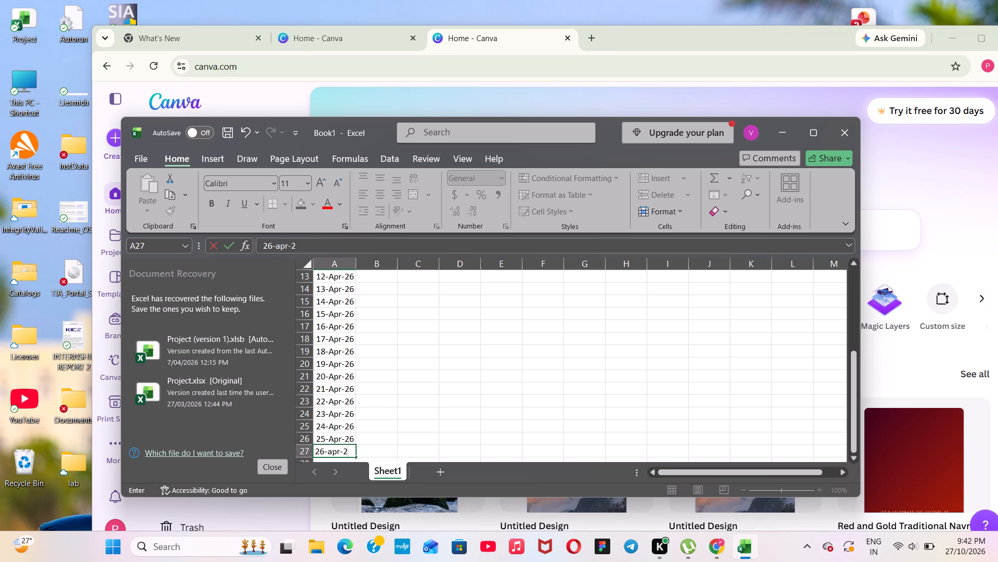
key("6")
key("Down")
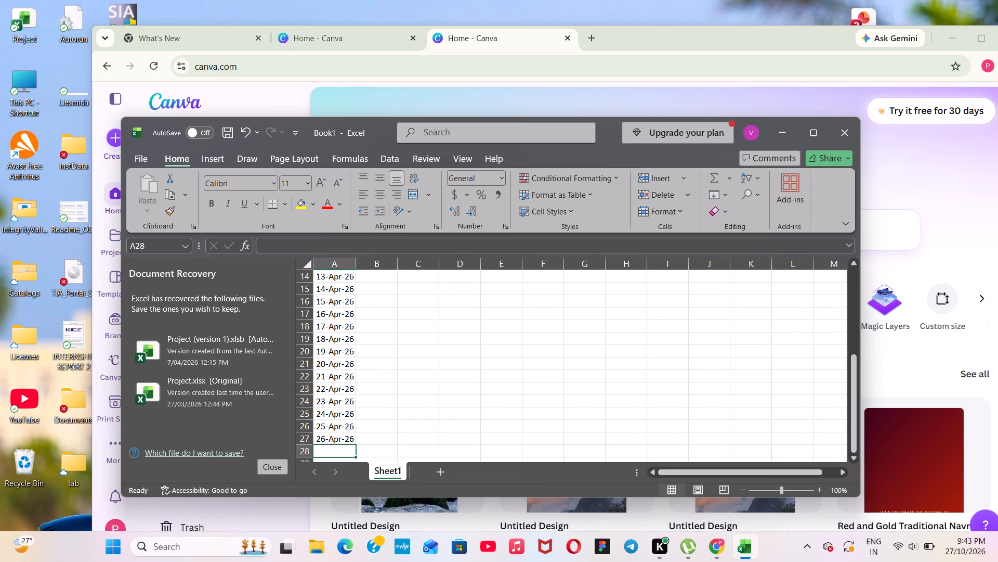
Enter the date 27-apr-26 in cell A28 of the DATE column.
type("27")
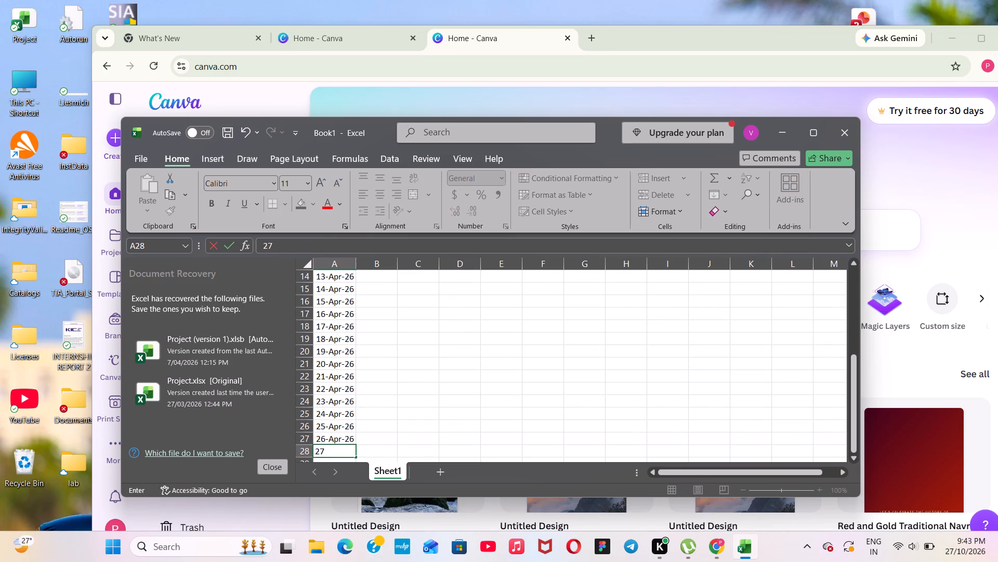
key("minus")
type("ap")
key("r")
key("minus")
key("2")
key("6")
key("Down")
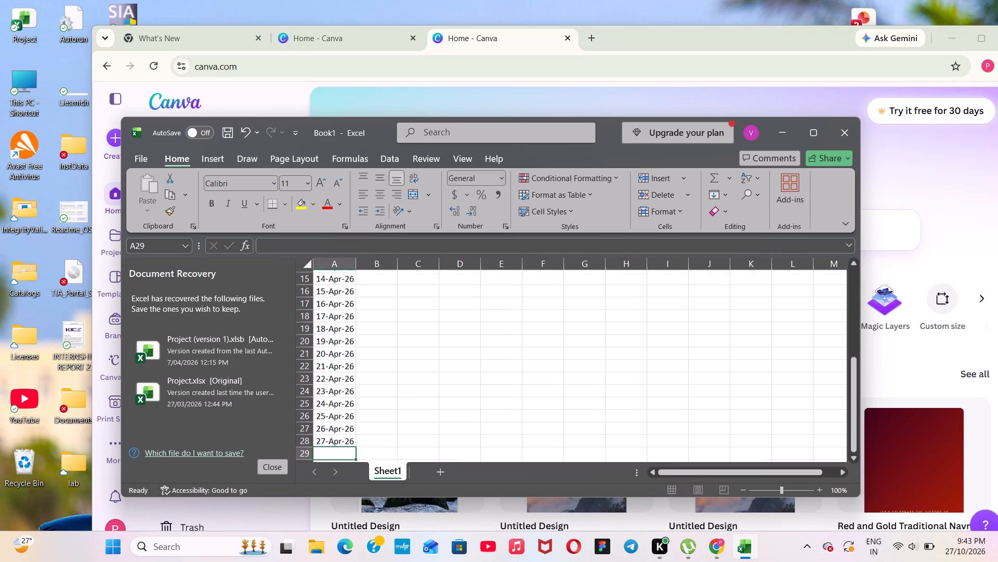
Enter the date 28-apr-26 in cell A29 of the DATE column.
type("28")
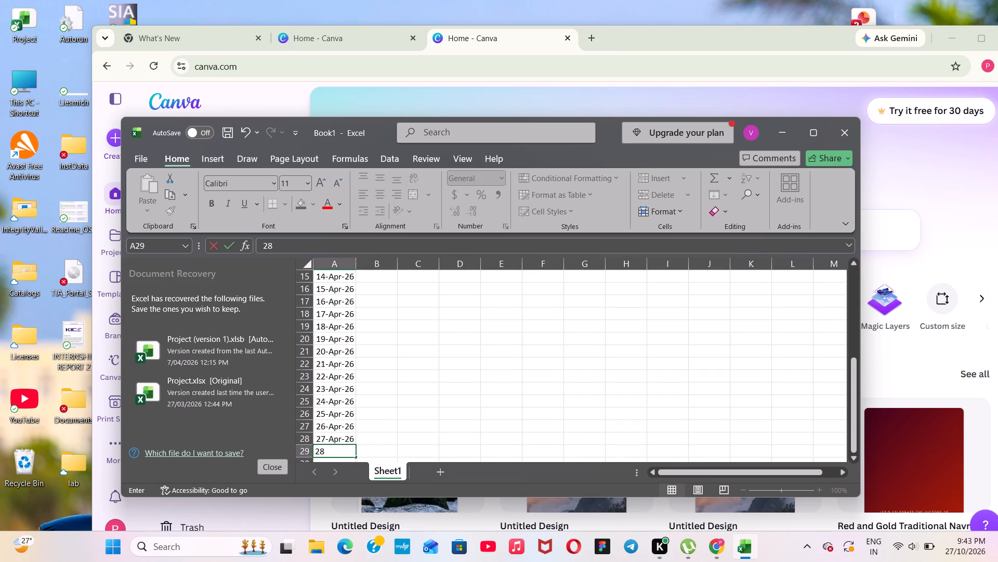
key("minus")
type("apr")
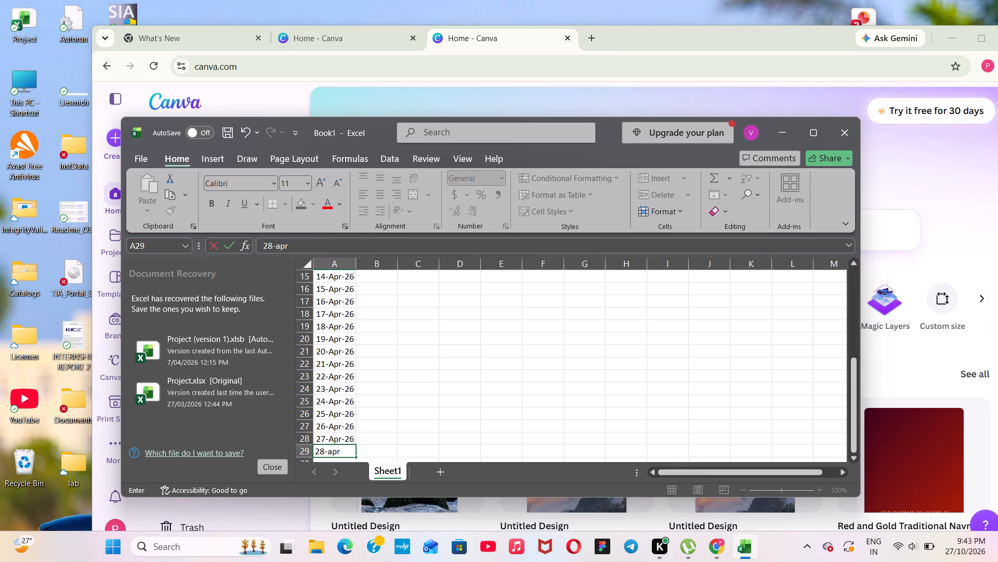
key("minus")
key("2")
key("6")
key("Down")
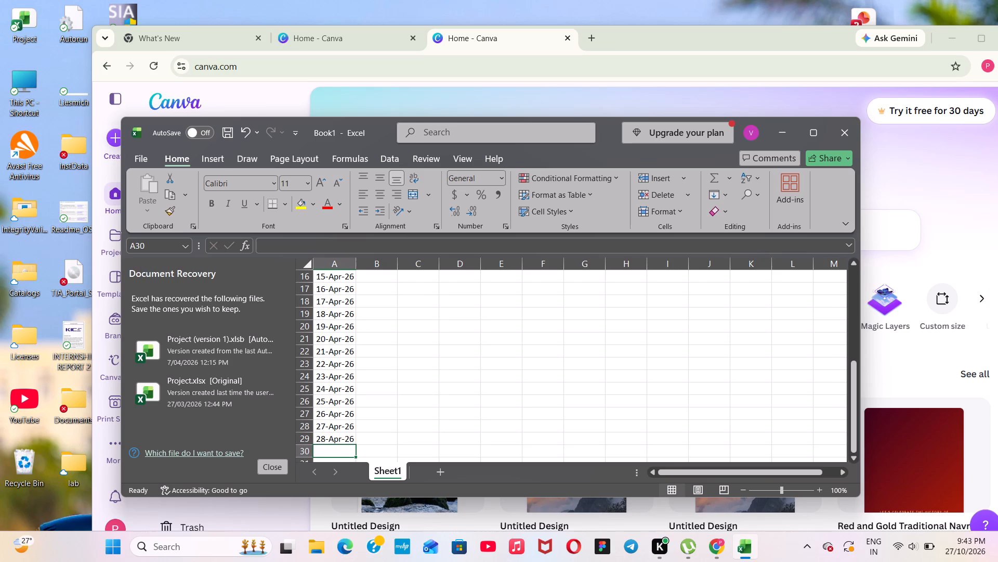
Enter the date 27-apr-26 in cell A30 of the DATE column.
type("27")
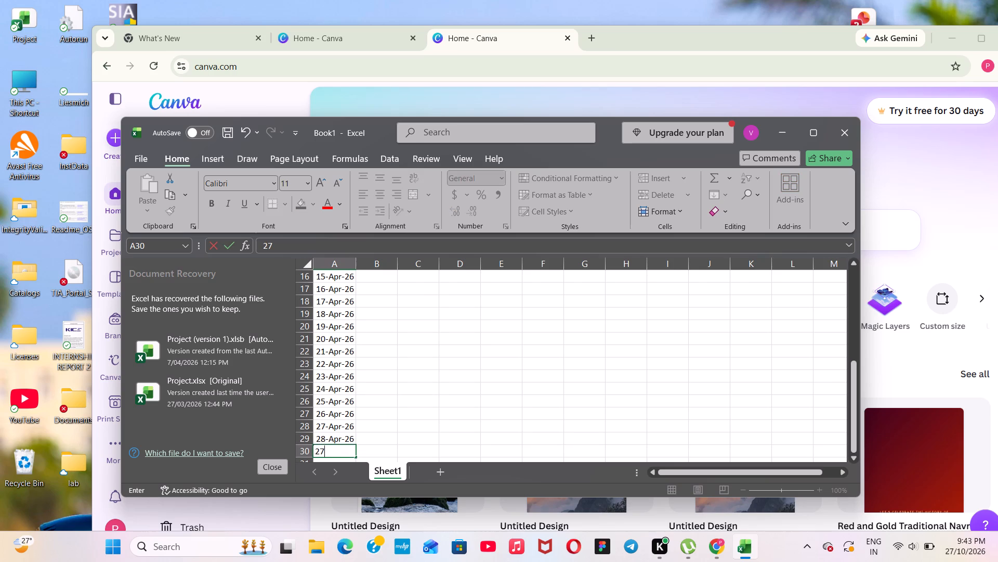
key("minus")
type("apr")
type("-2")
key("6")
key("Down")
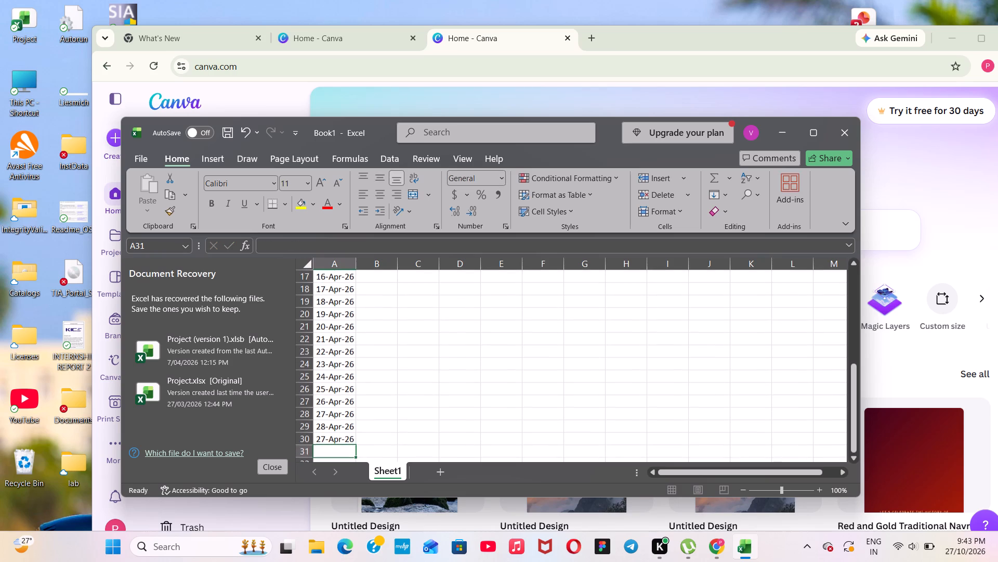
Enter the date 29-apr-26 in cell A31 of the DATE column.
type("29-apr")
key("minus")
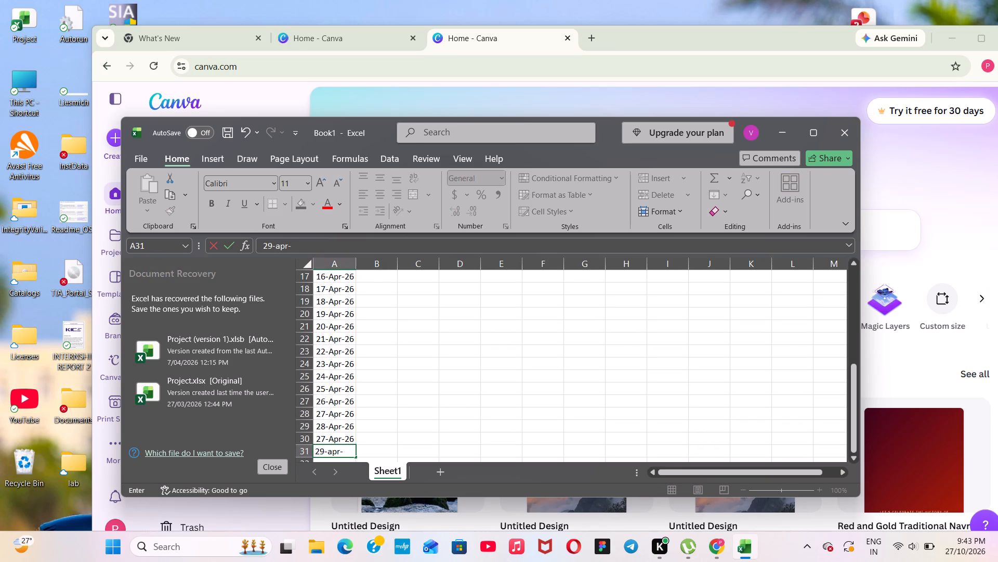
key("2")
key("6")
key("Down")
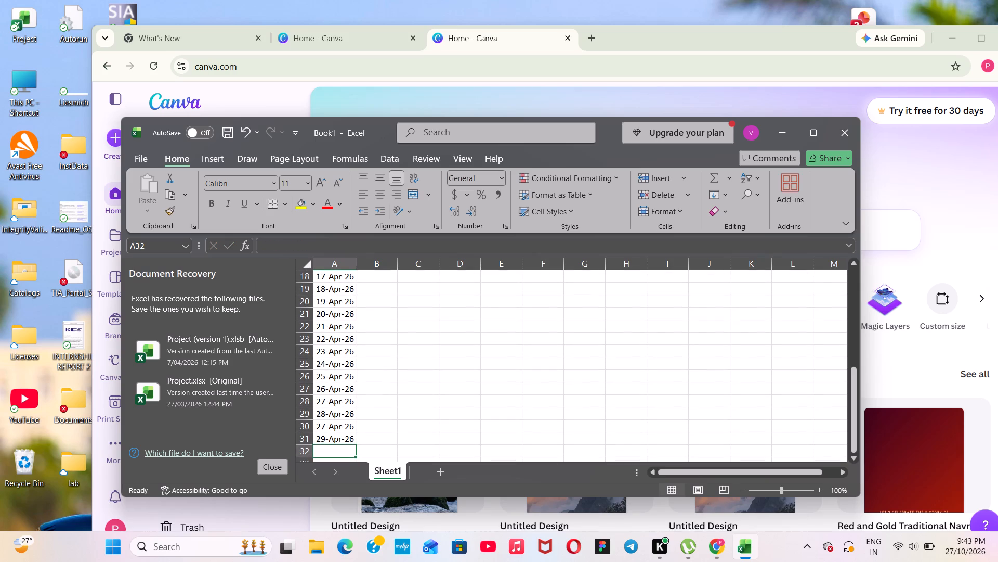
Enter the date 30-apr-26 in cell A32 of the DATE column.
type("30")
key("minus")
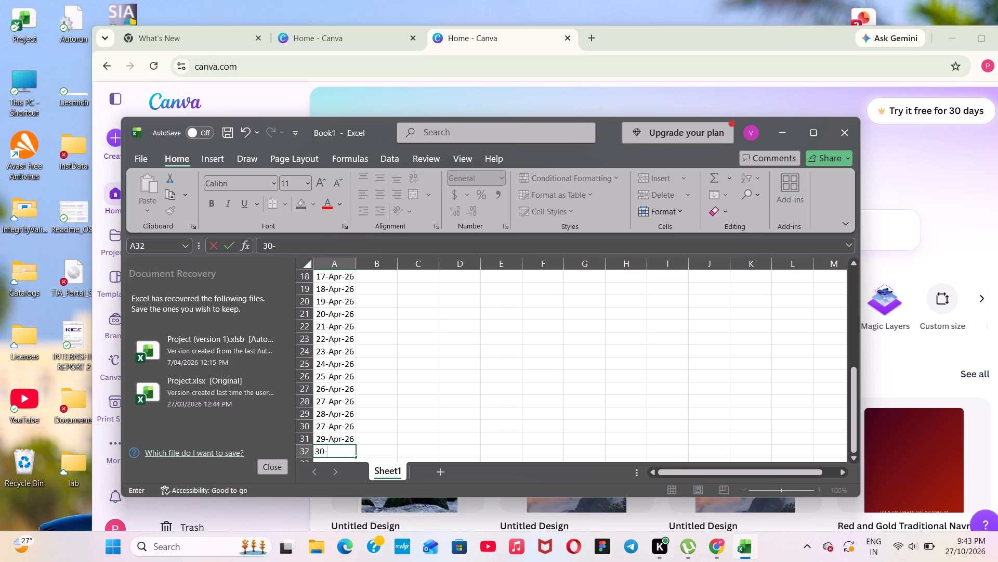
key("a")
key("0")
key("BackSpace")
type("pr")
key("minus")
type("26")
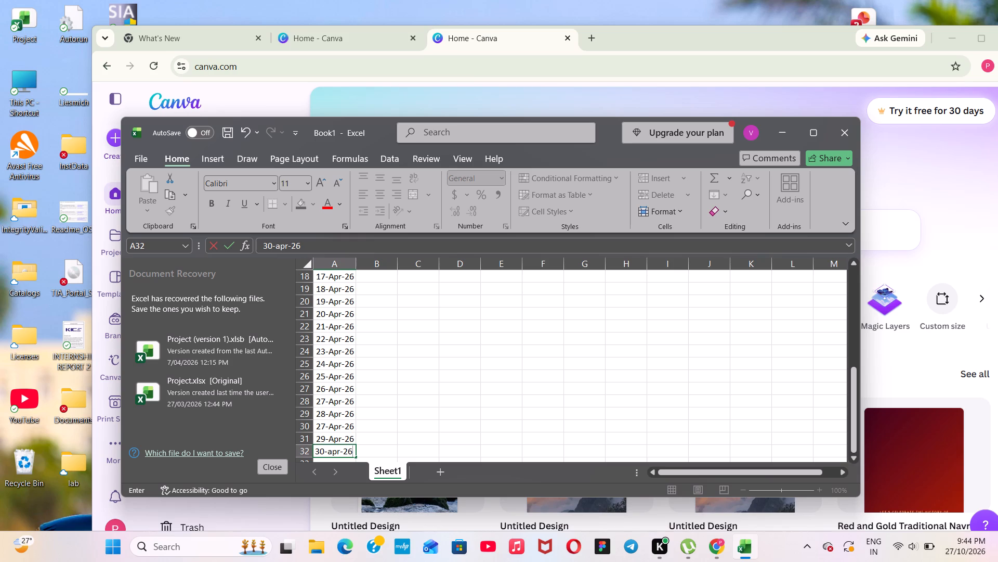
left_click(379, 323)
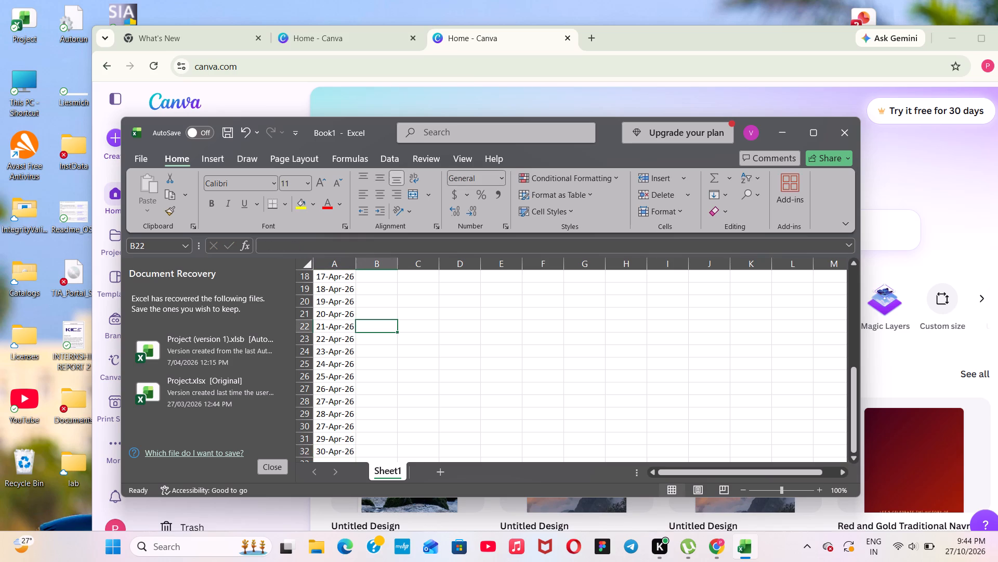
Fill the first two DEBIT entries with cash in cell B2 and bank in cell B3.
scroll(379, 323, "up", 7)
scroll(379, 323, "down", 1)
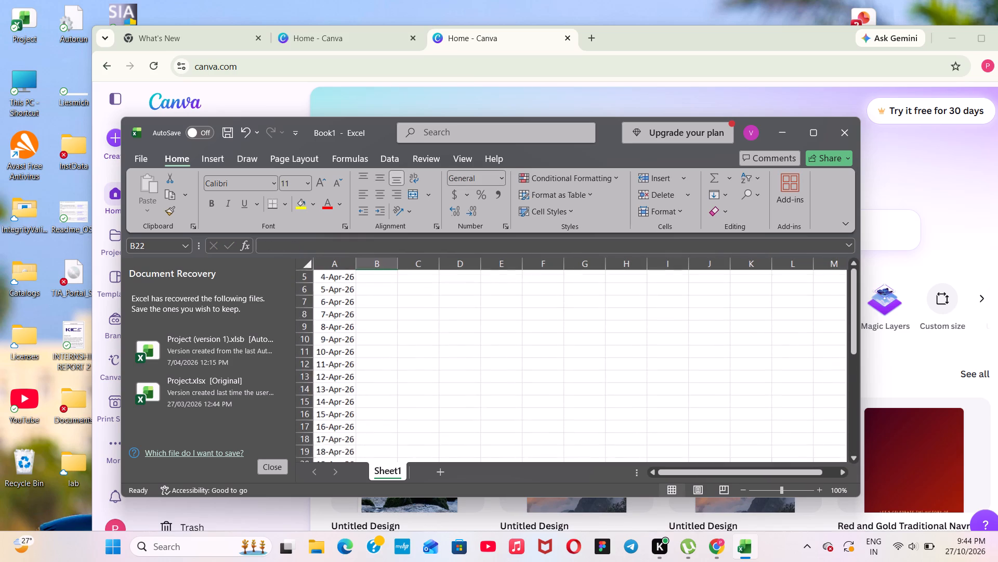
scroll(379, 323, "down", 2)
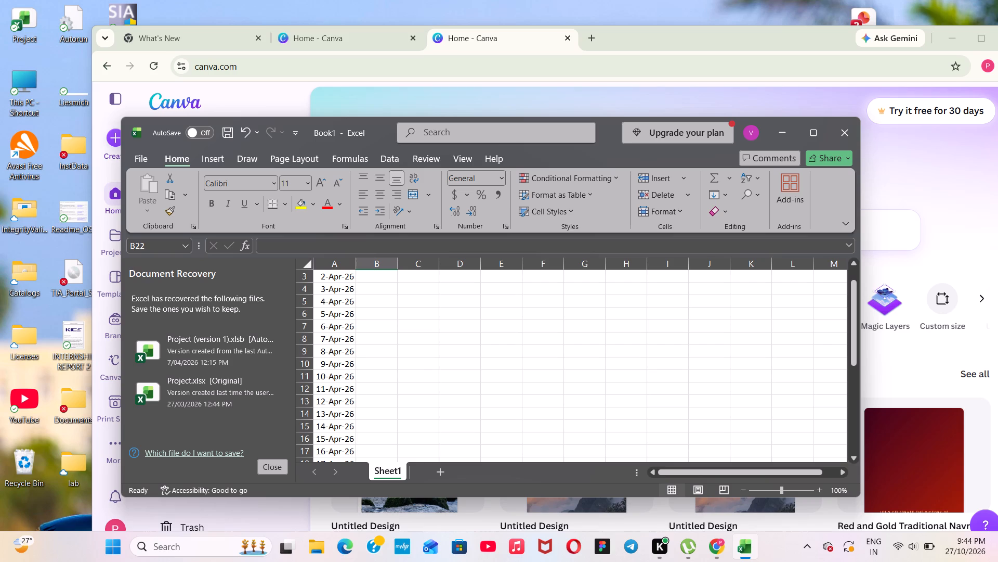
scroll(384, 314, "up", 1)
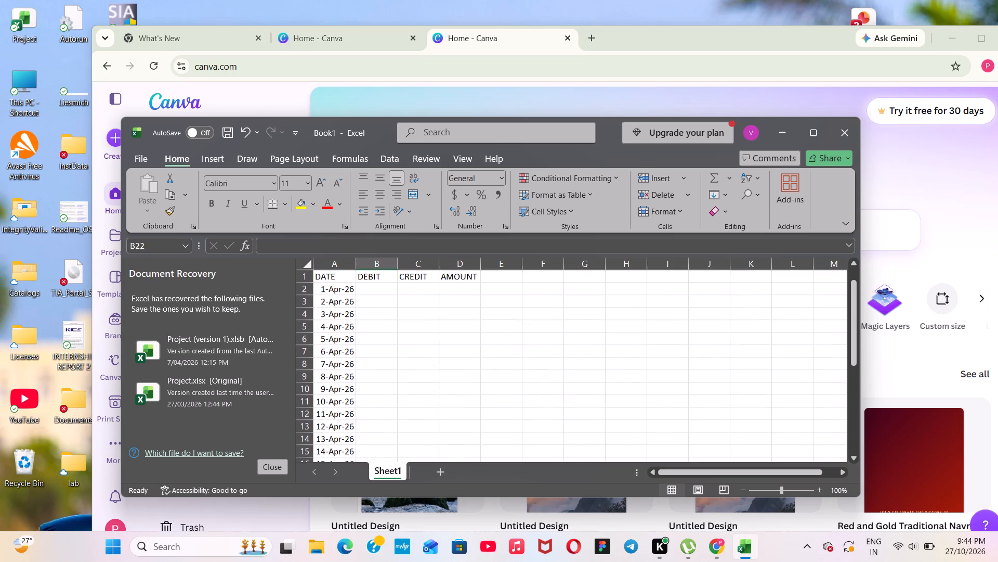
left_click(383, 293)
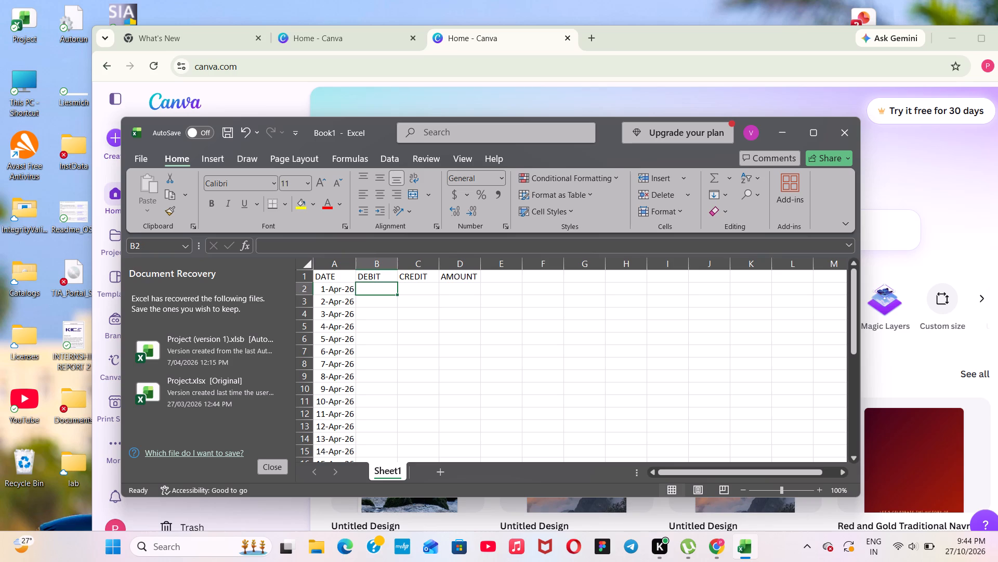
type("cas")
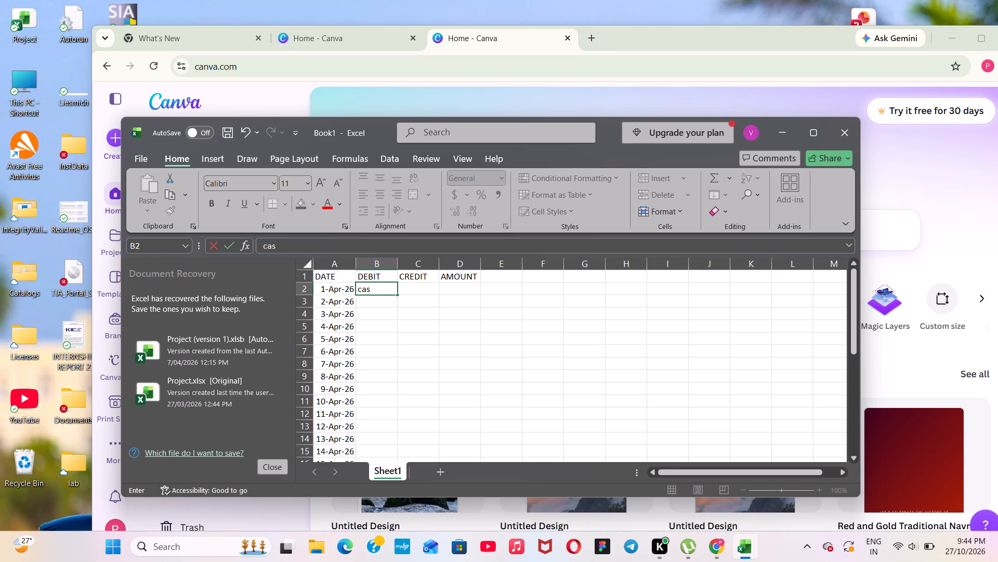
key("h")
key("Down")
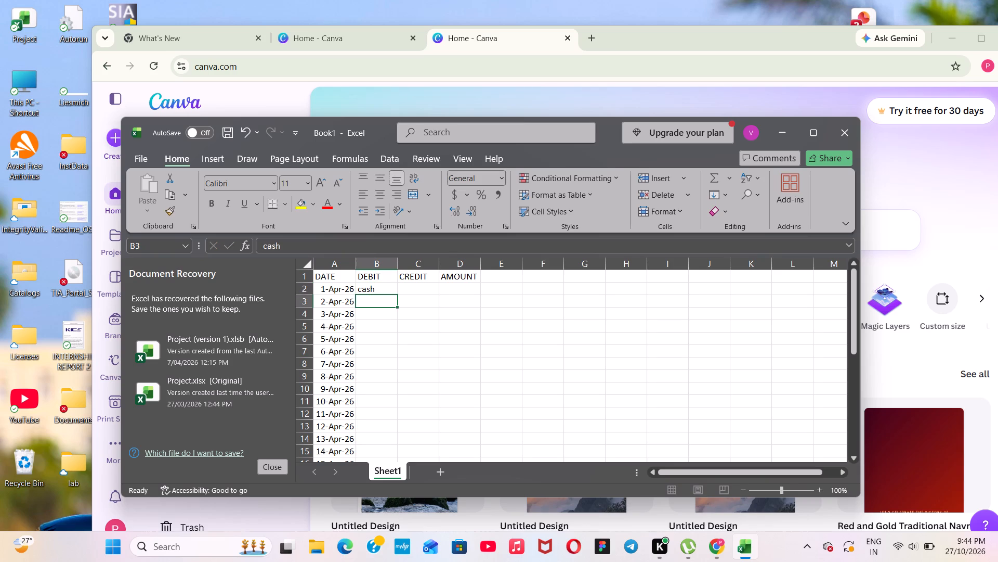
type("ban")
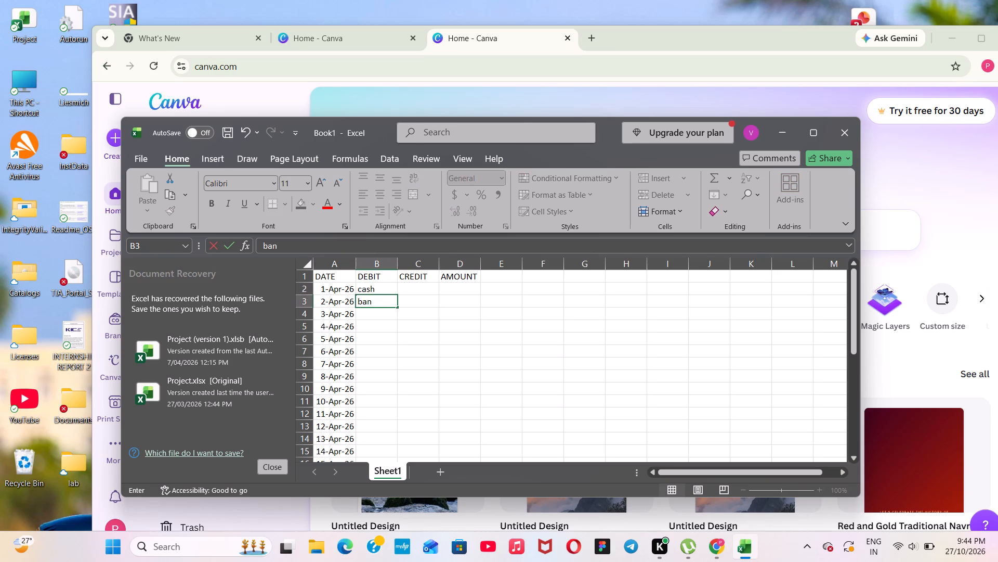
key("k")
key("Down")
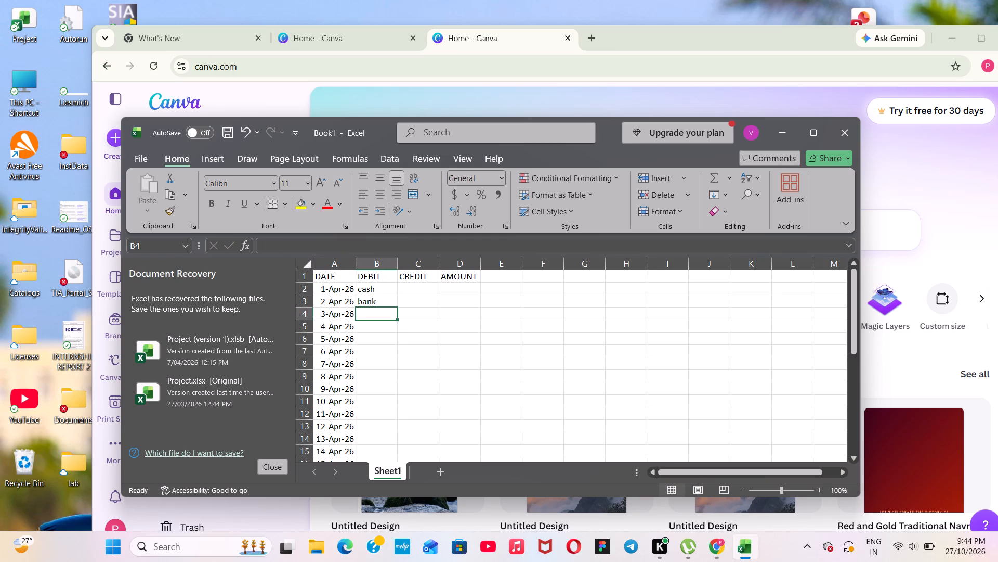
Continue the DEBIT column with furniture in cell B4 and purchase in cell B5.
type("fu")
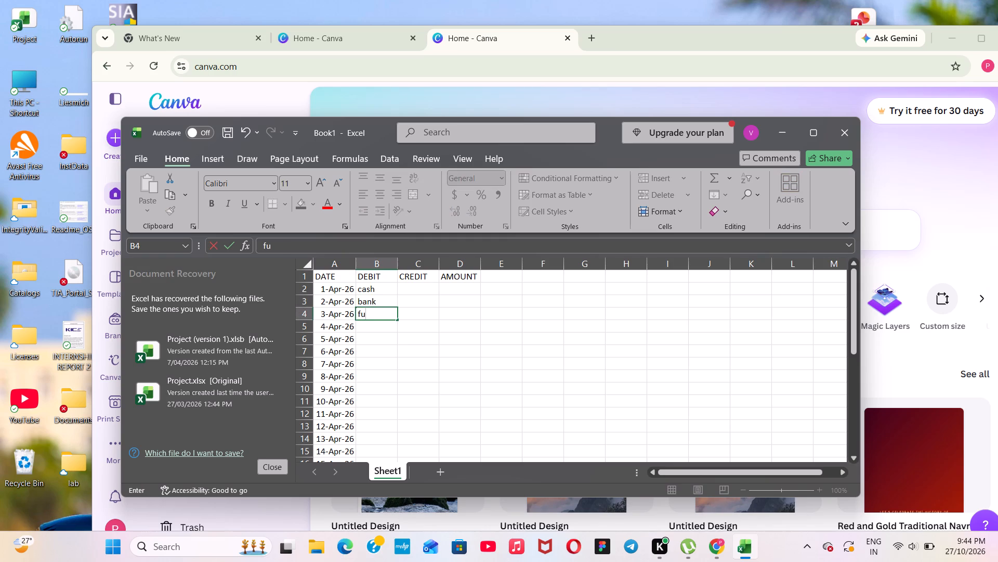
type("rniture")
key("Down")
type("purchase")
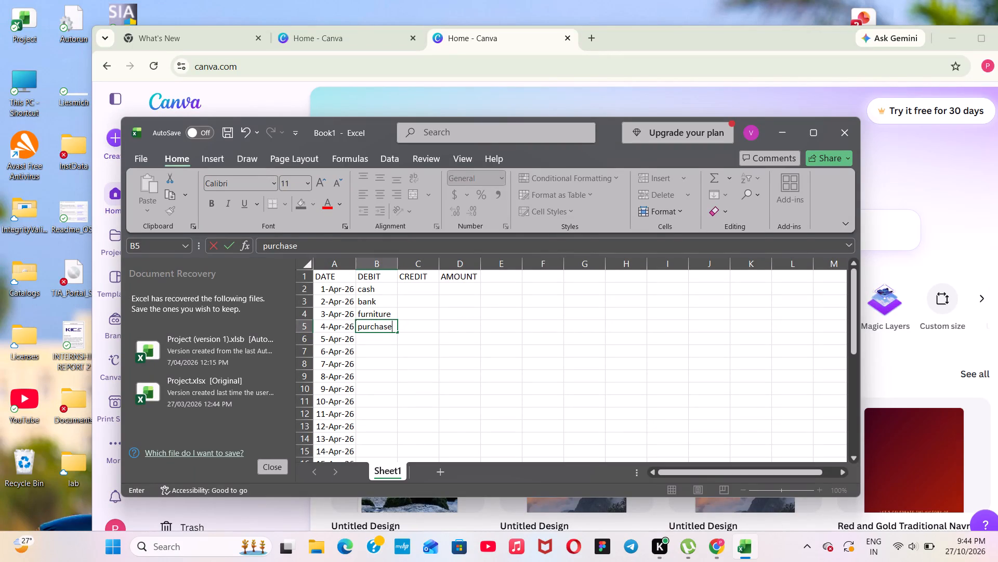
key("Down")
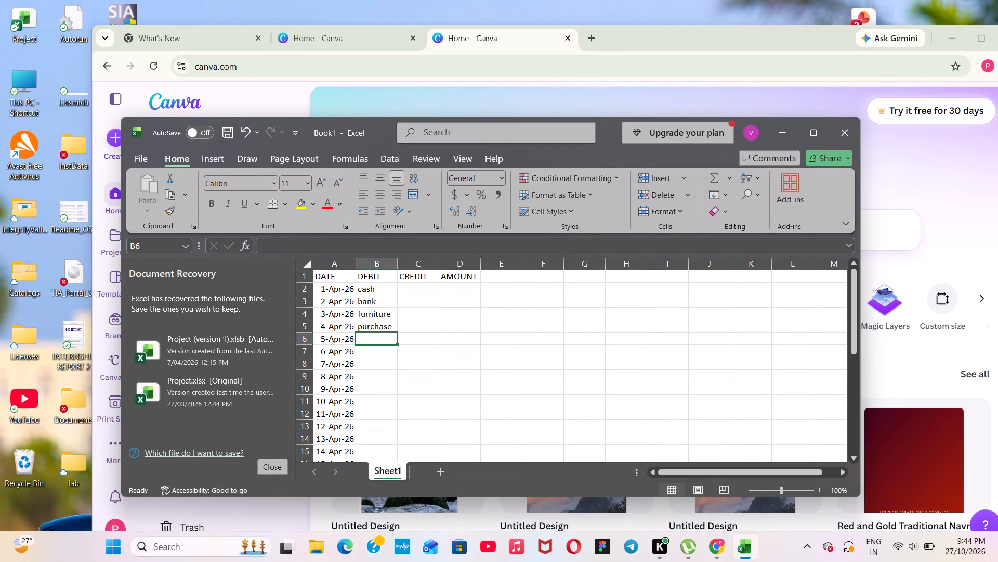
Enter purchase in cell B6 of the DEBIT column for 5-Apr-26.
type("purs")
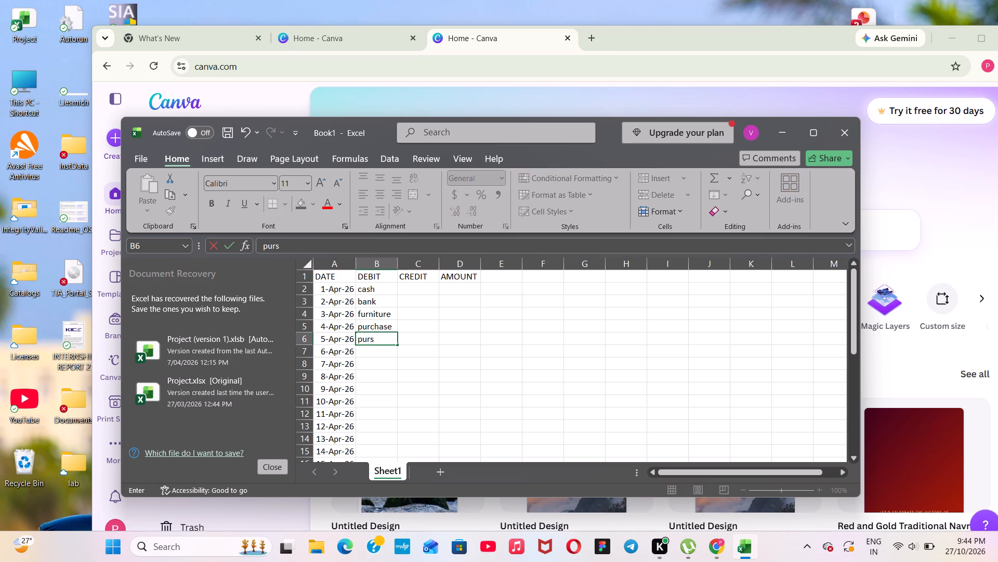
key("BackSpace")
type("ch")
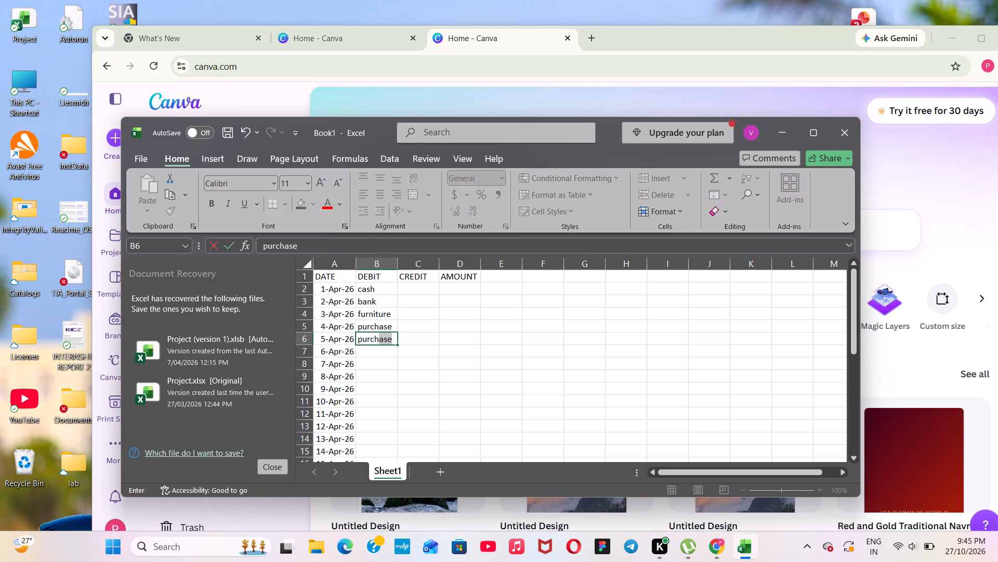
key("s")
key("BackSpace")
type("ase")
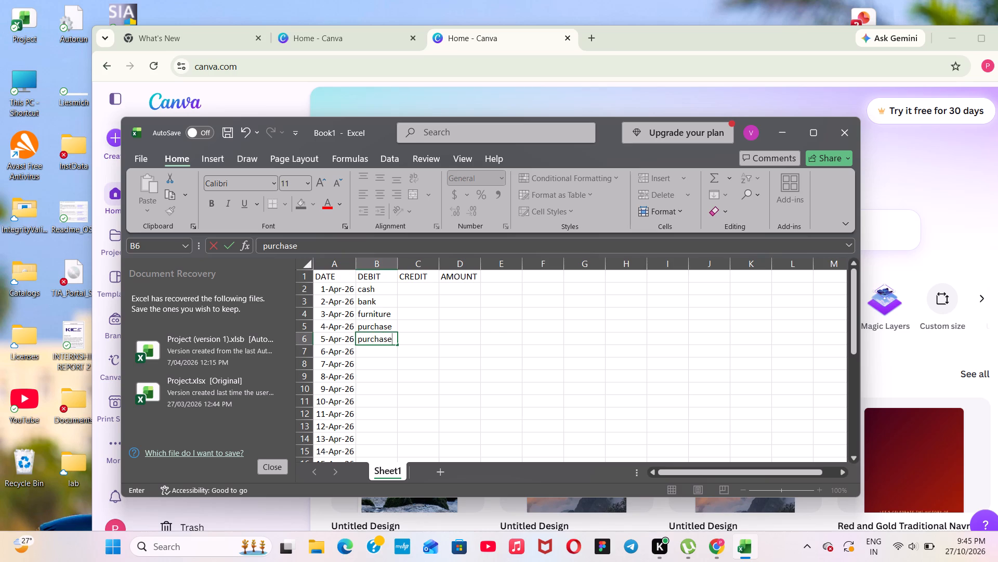
key("Down")
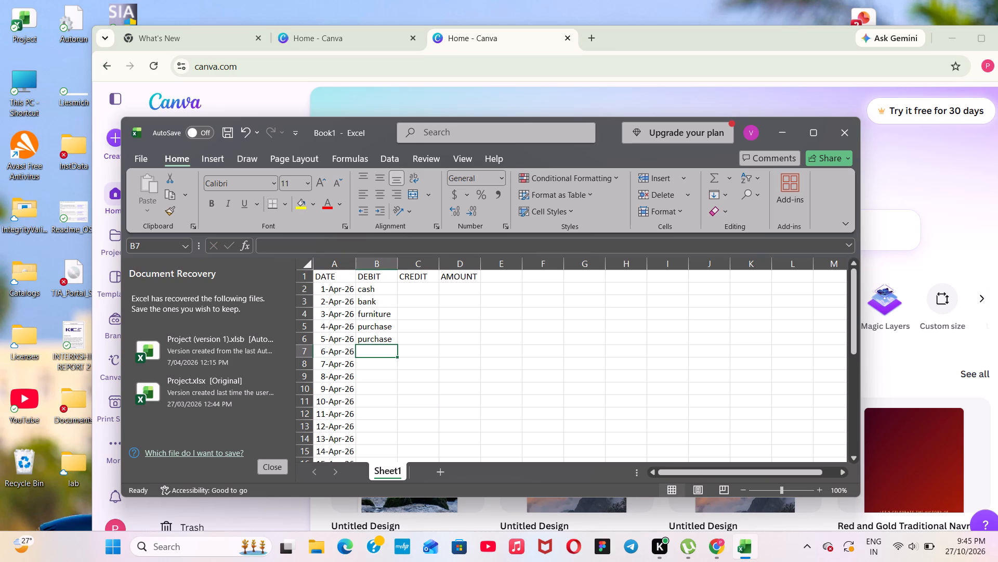
Continue the DEBIT column with cash in cell B7 and kumar store in cell B8.
type("cash")
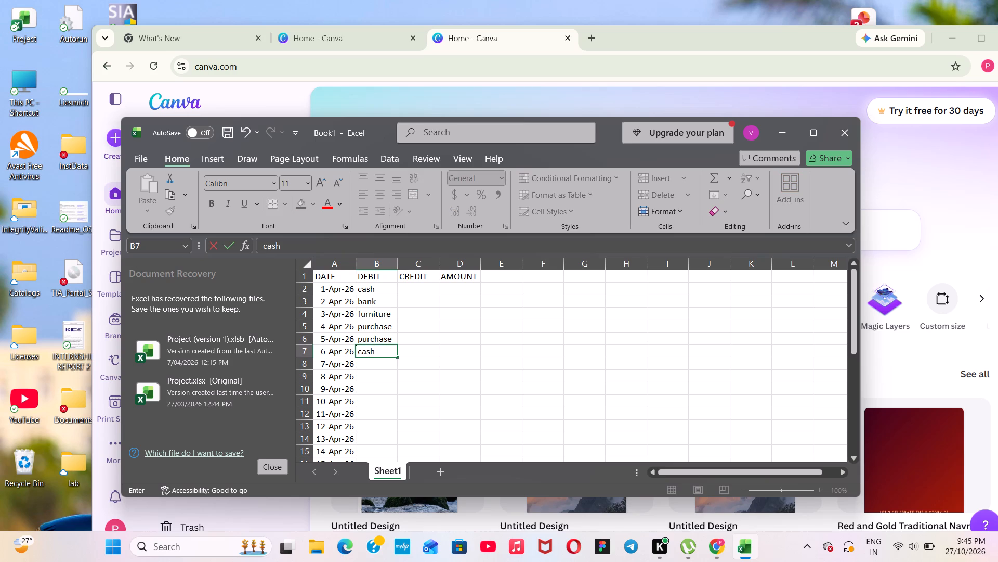
key("Down")
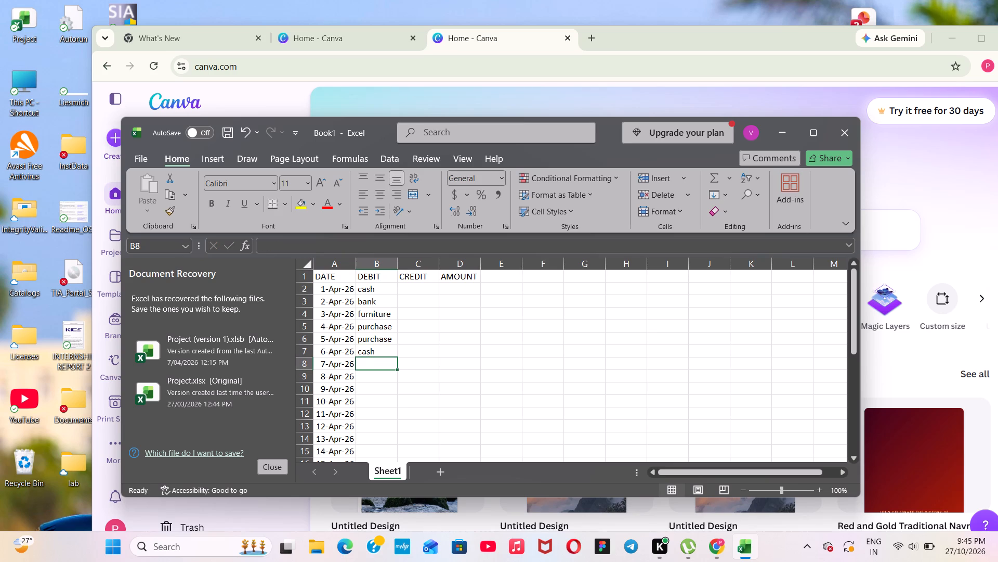
type("kumar")
key("space")
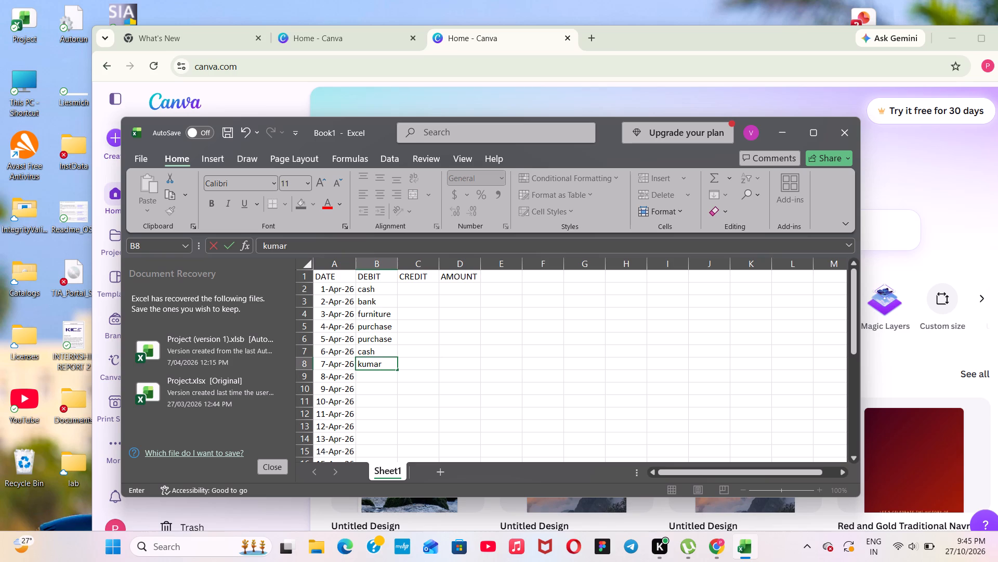
type("store")
key("Down")
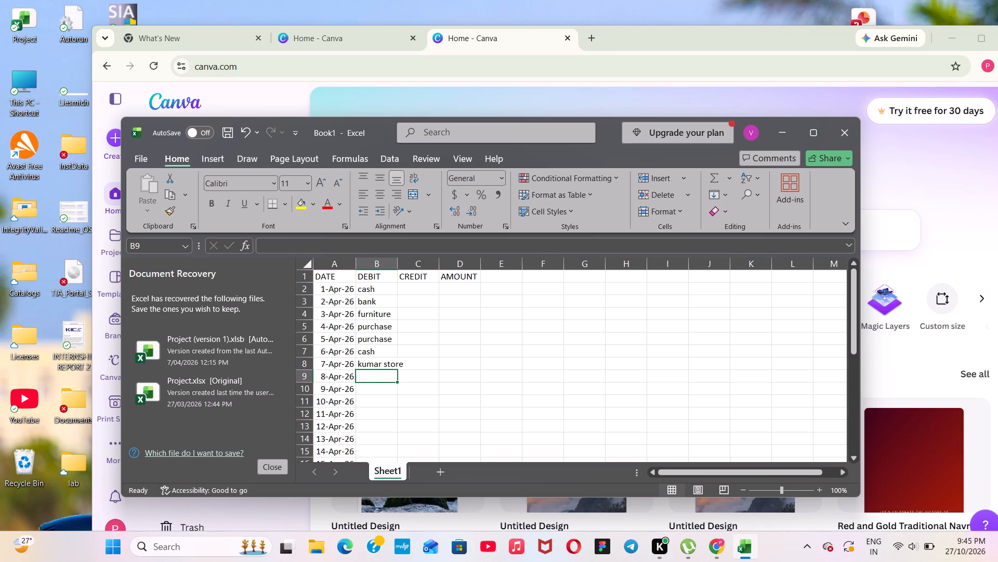
Enter rent in cell B9 and salaries in cell B10 of the DEBIT column.
type("rent")
key("space")
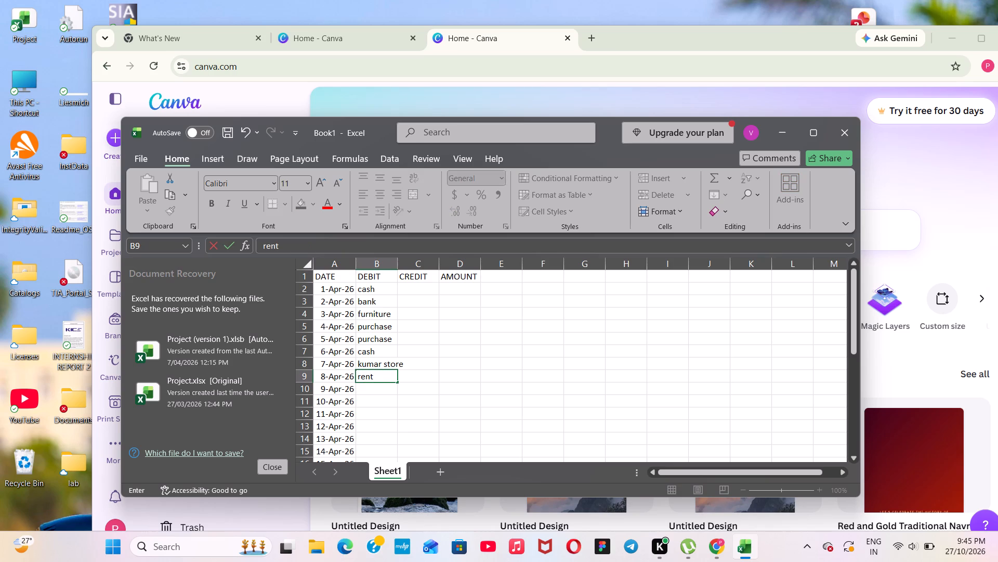
key("Down")
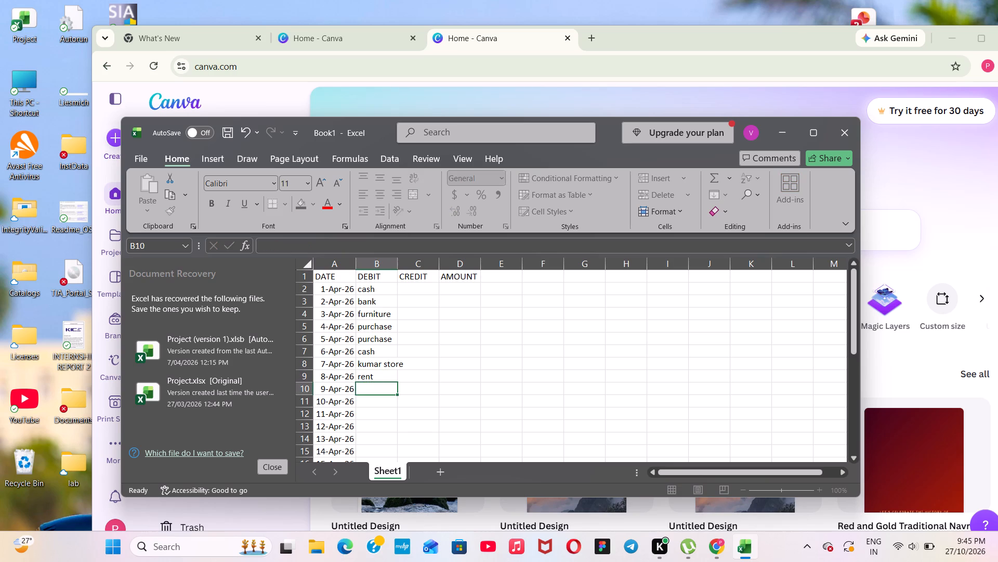
type("salaries")
key("Down")
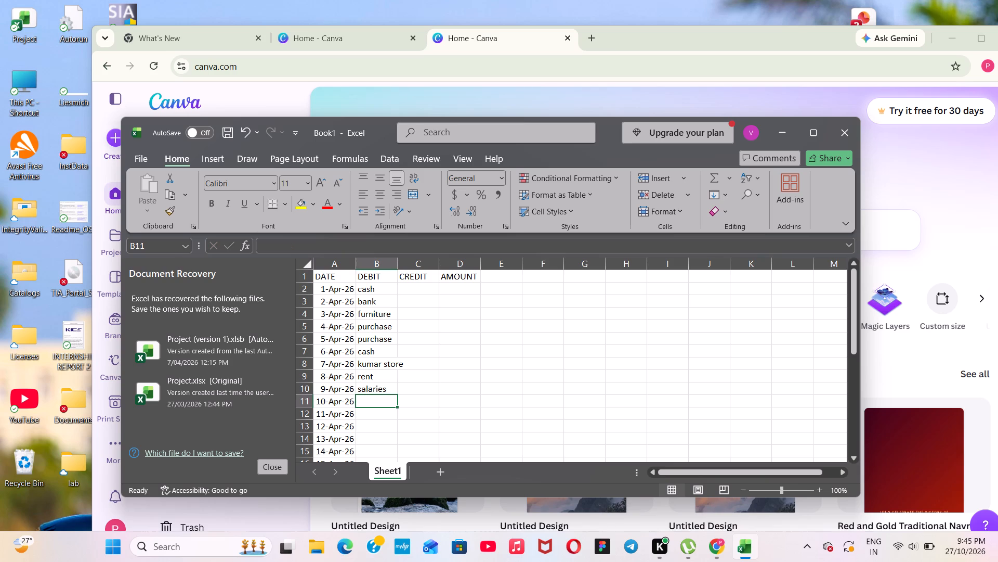
Fill the DEBIT entries for 10 and 11 April with purchase in cell B11 and cash in cell B12.
type("purchase")
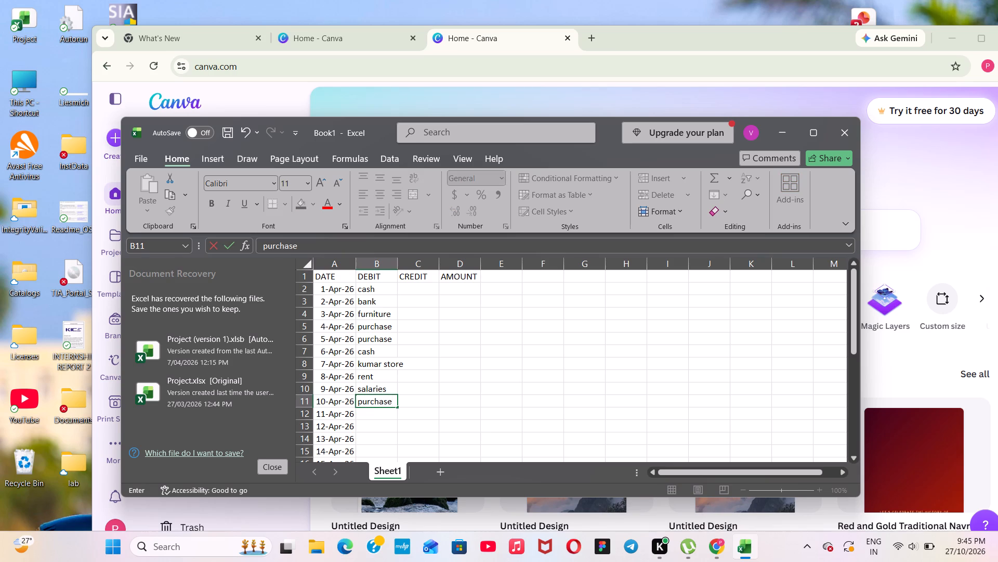
key("Down")
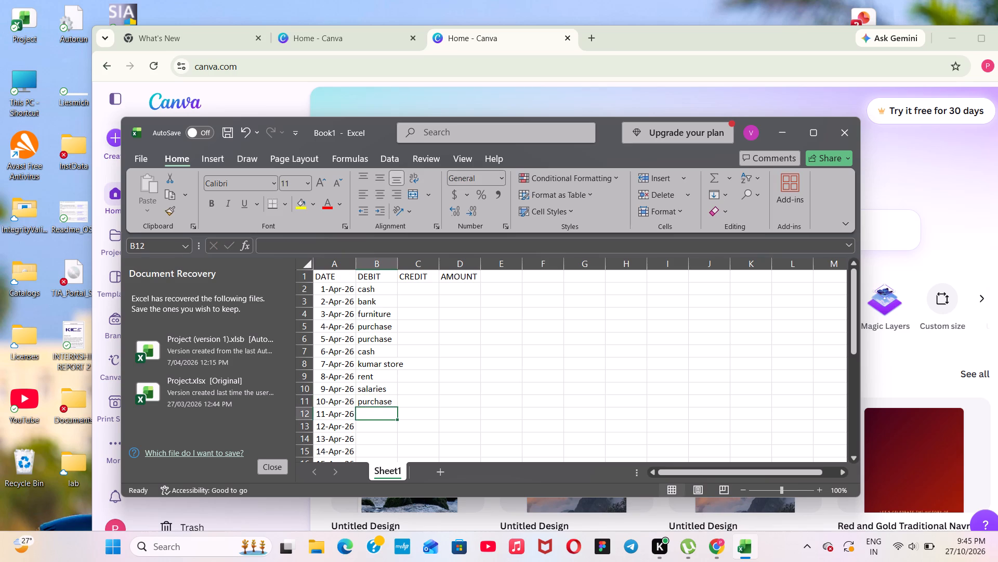
type("cas")
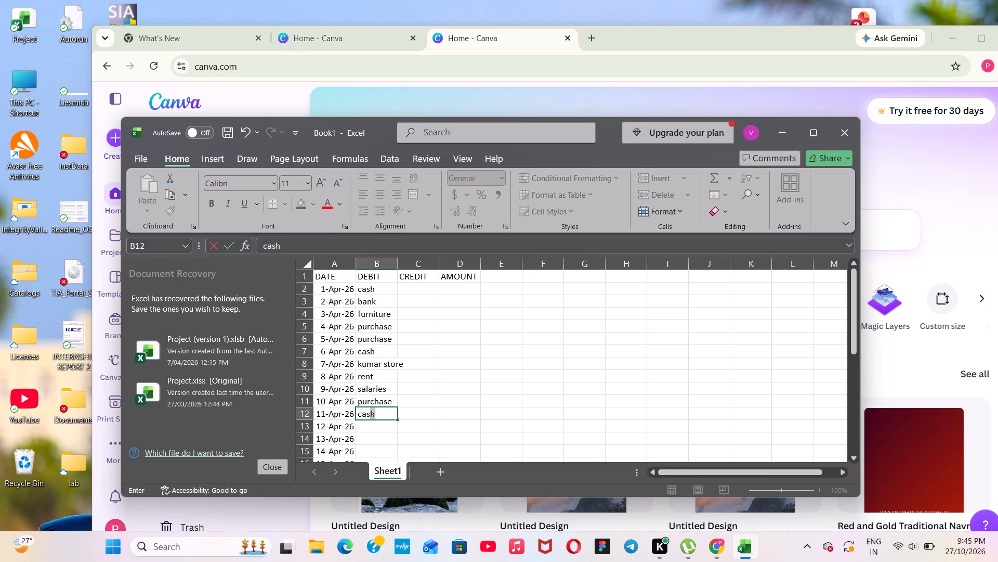
key("h")
key("Down")
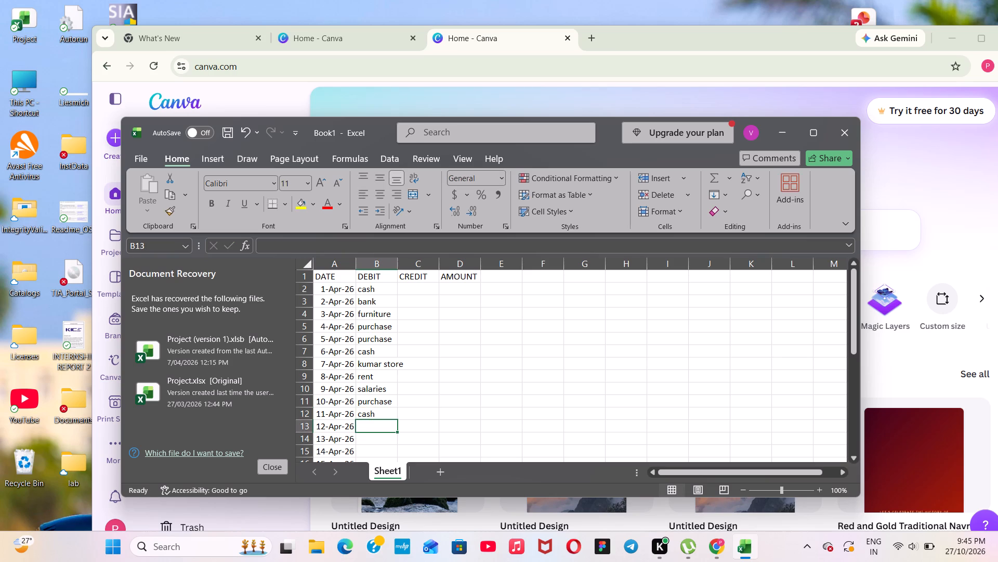
Continue the DEBIT column with ravi traders in cell B13 and bank in cell B14.
type("ravi trade")
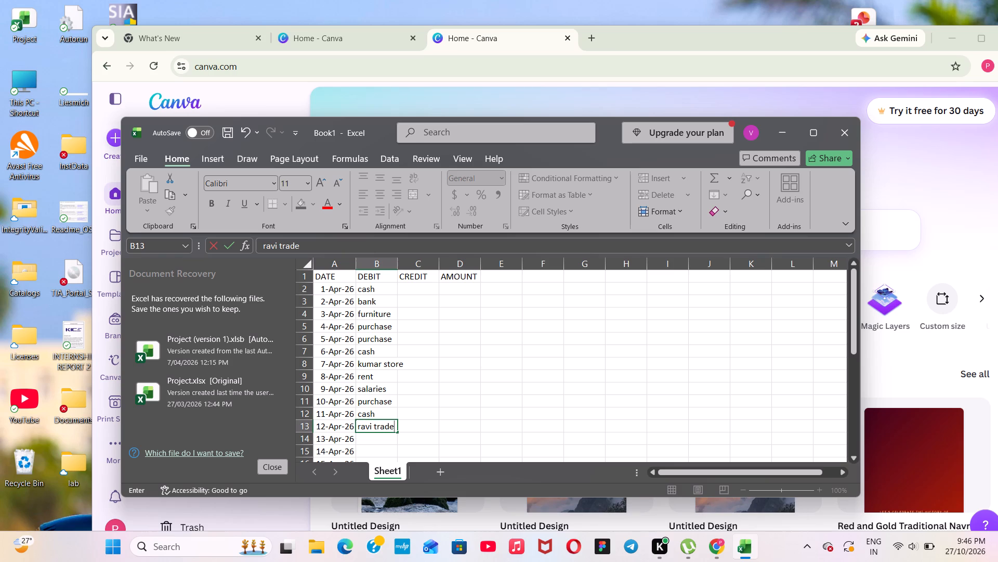
type("rs")
key("Down")
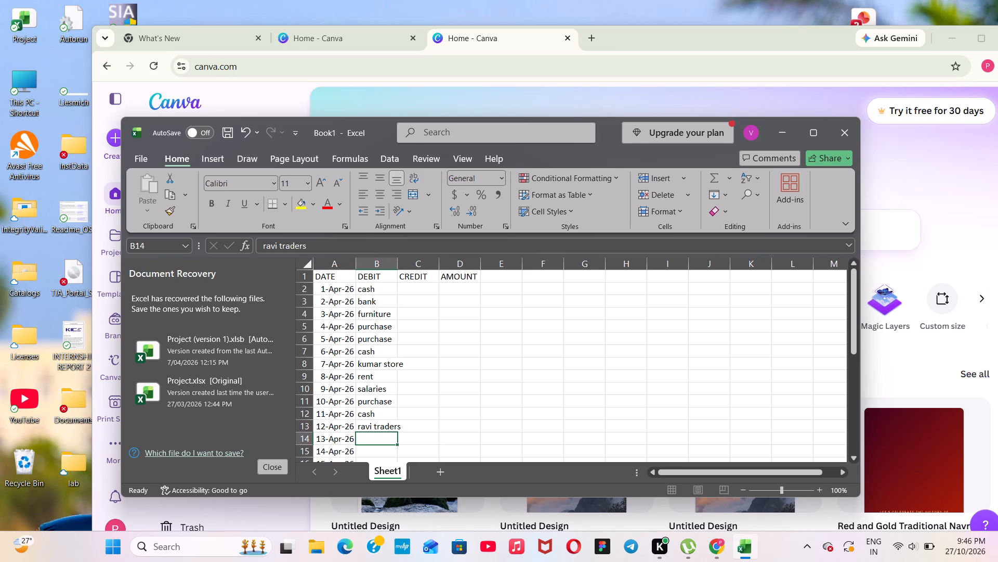
type("ban")
key("k")
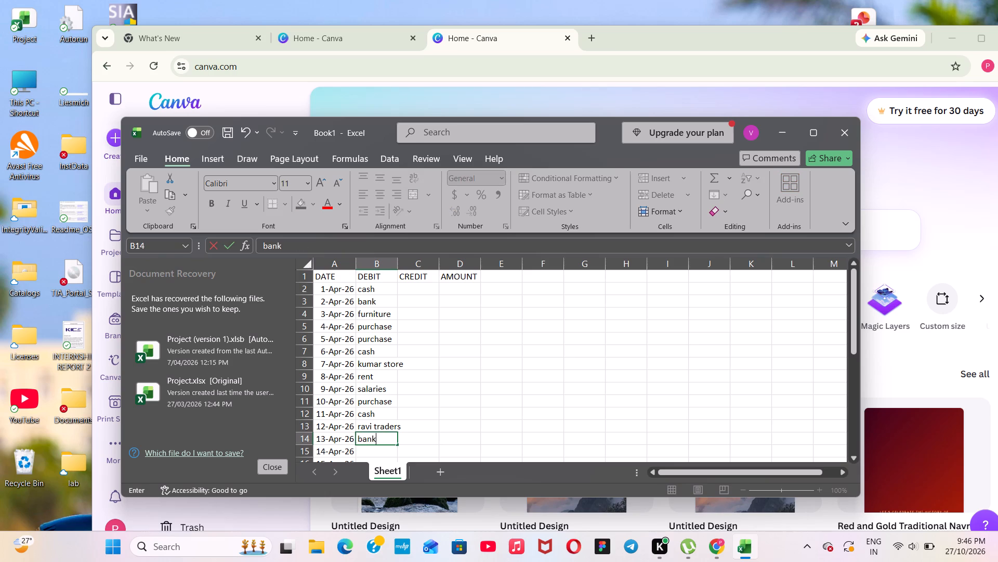
key("Down")
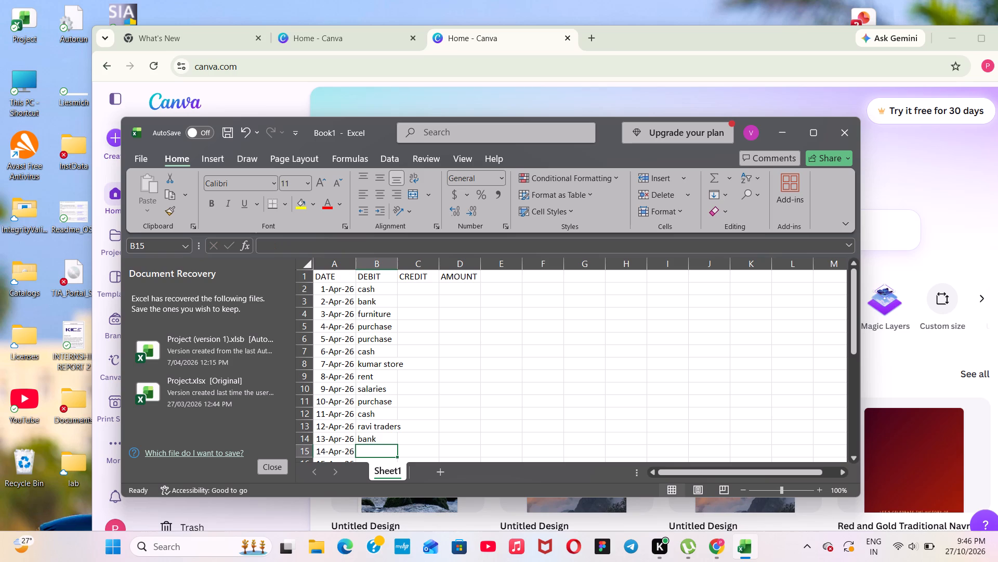
Enter electricity in cell B15 and purchase in cell B16 of the DEBIT column.
type("elec")
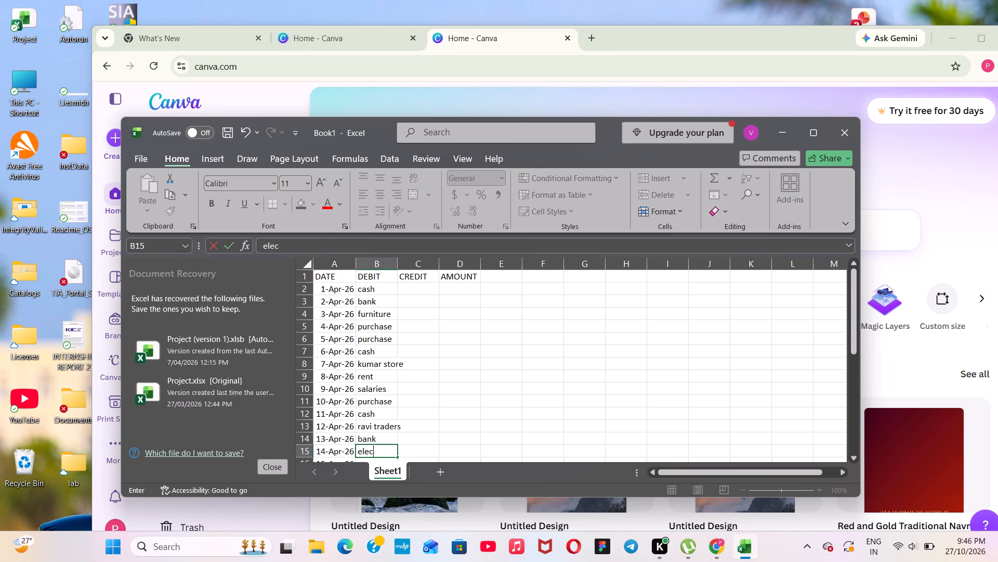
key("t")
type("ric")
type("ity")
key("Down")
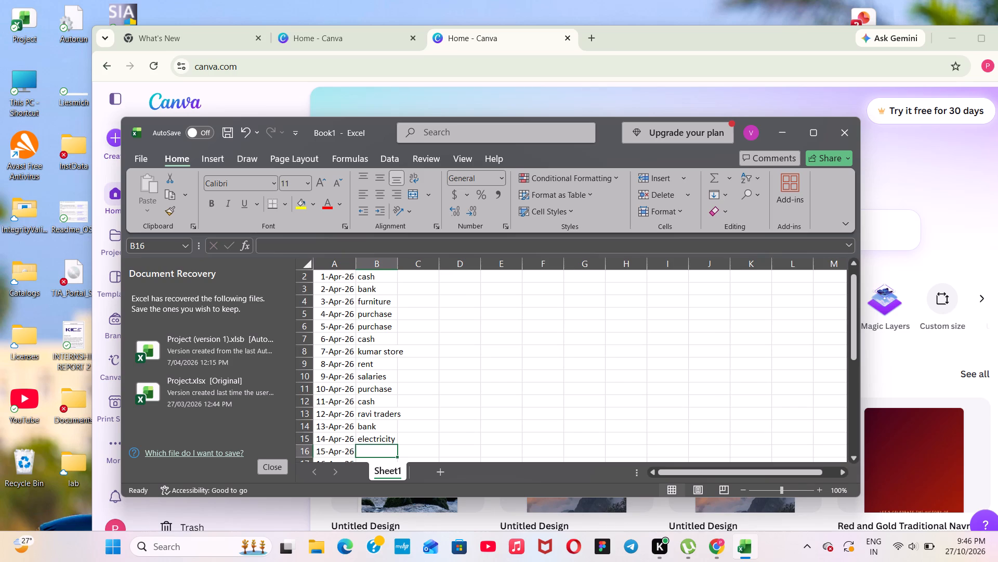
type("pur")
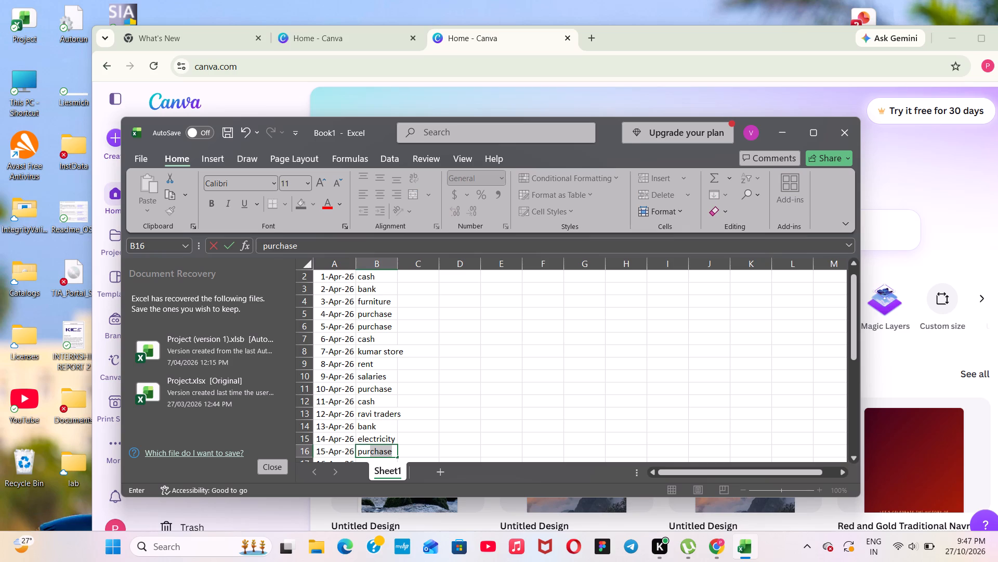
type("chase")
key("Down")
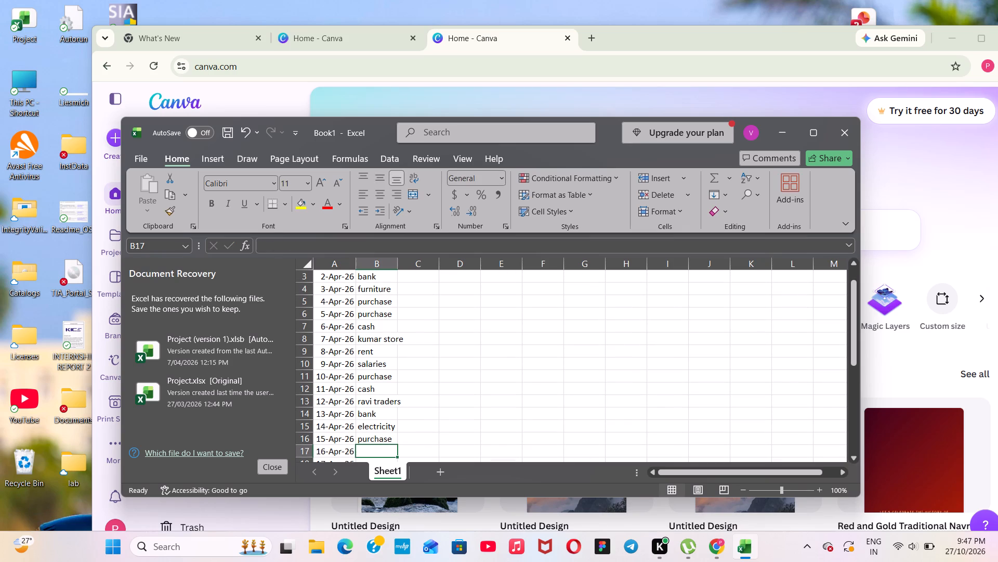
Fill the DEBIT entries for 16 and 17 April with priya store in cell B17 and drawing in cell B18.
type("pr")
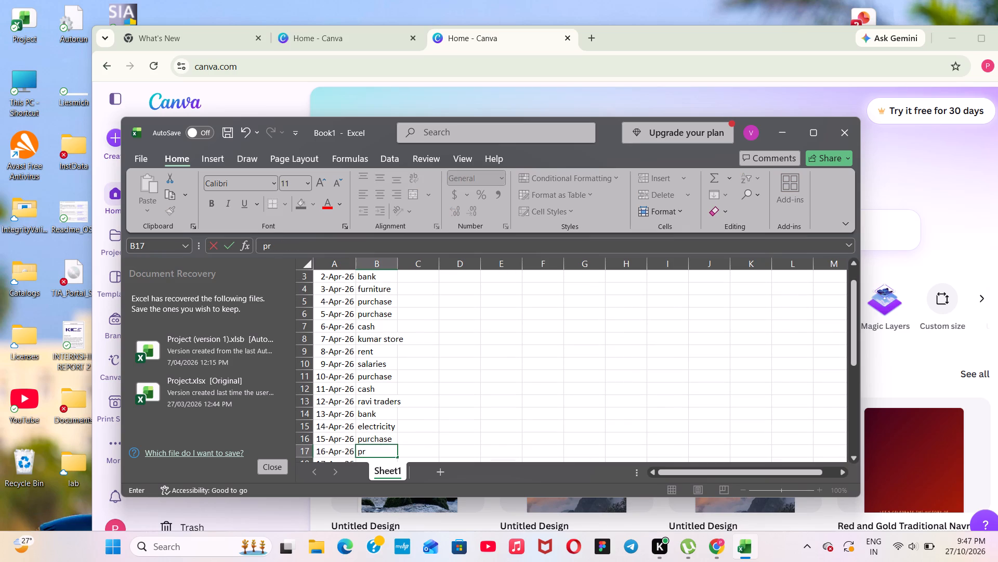
key("i")
type("ya stor")
key("e")
key("Down")
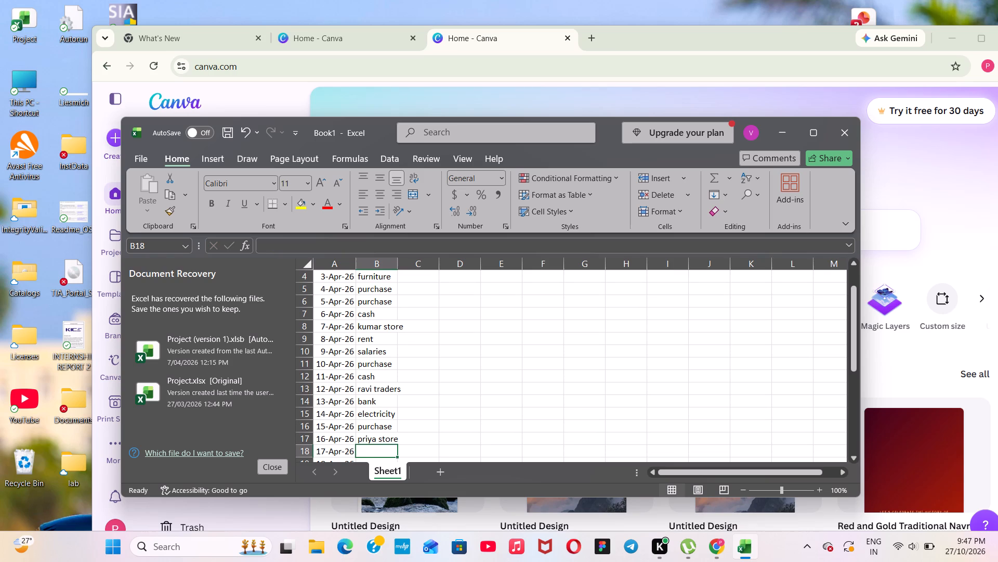
type("drawing")
key("Down")
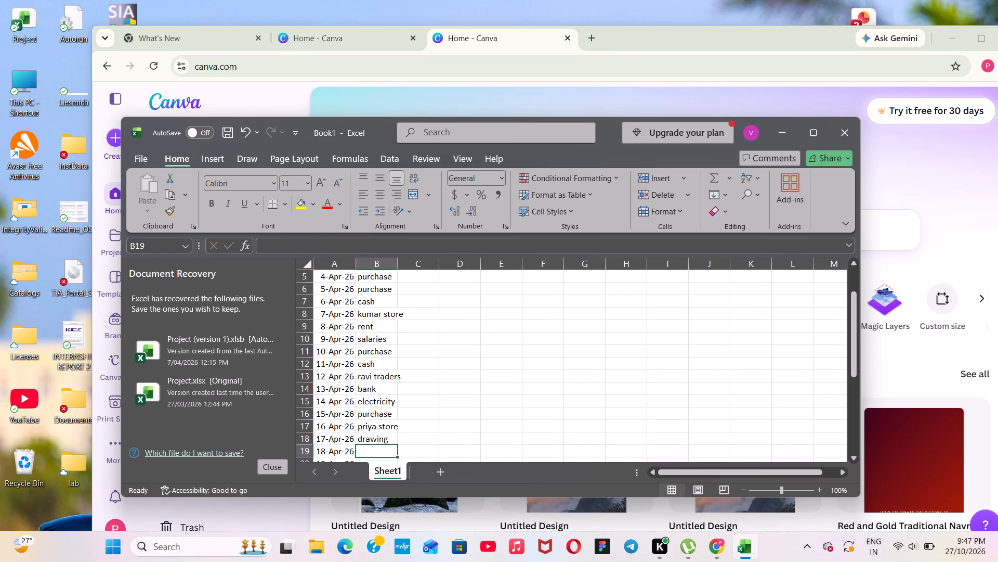
Fill the DEBIT entries for 18 to 20 April with cash in B19, advertising in B20 and cash in B21.
type("cas")
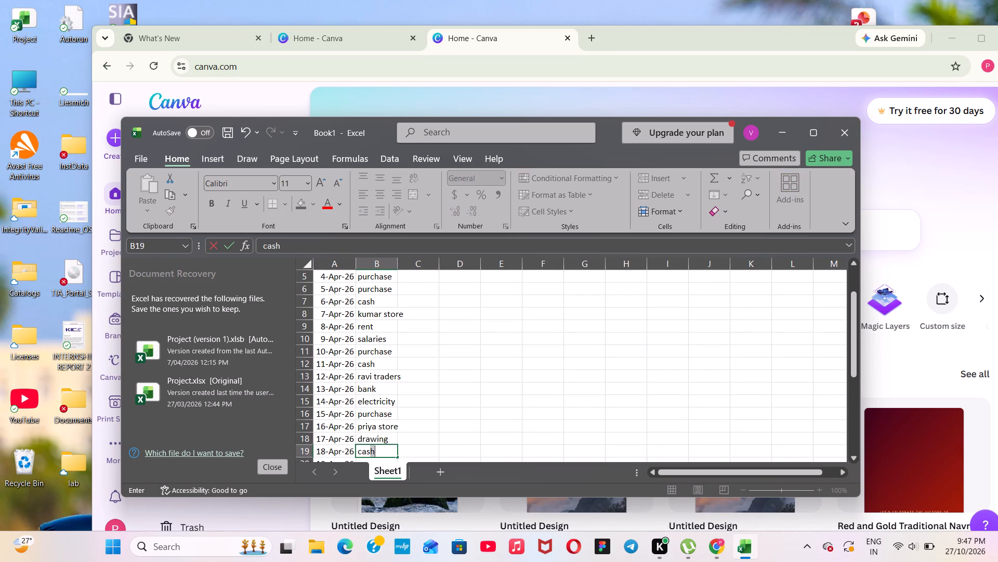
key("h")
key("Down")
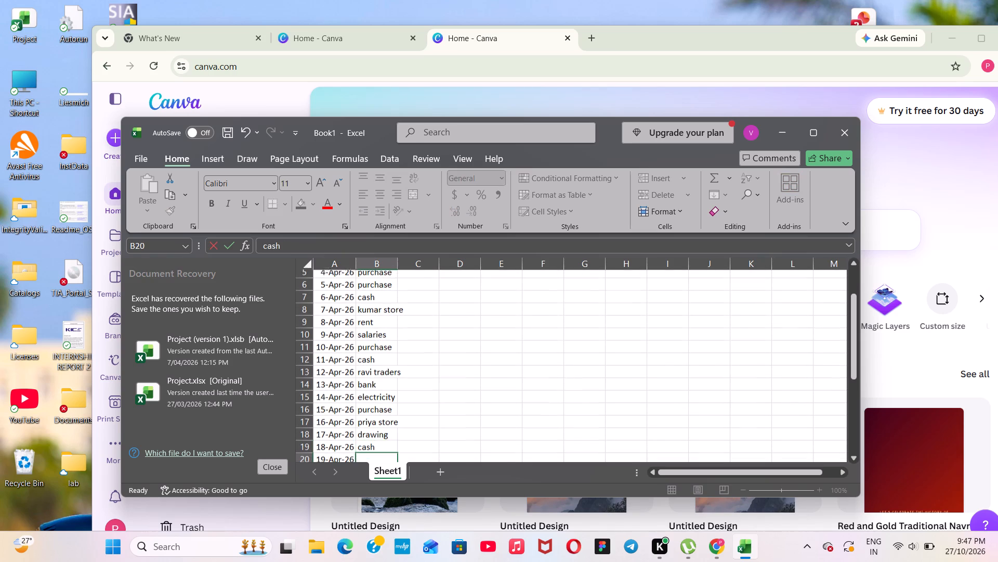
type("ad")
type("ver")
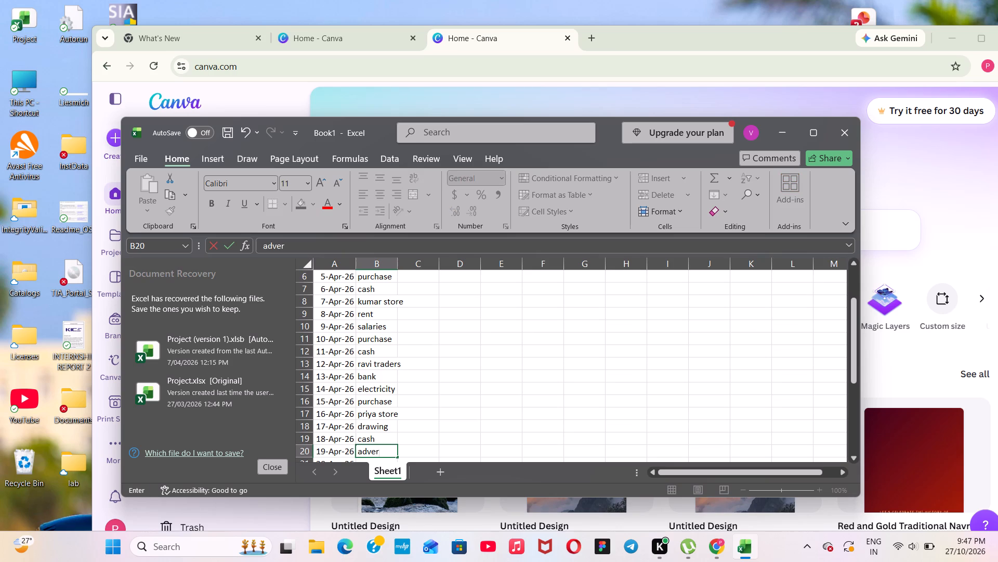
type("tising")
key("Down")
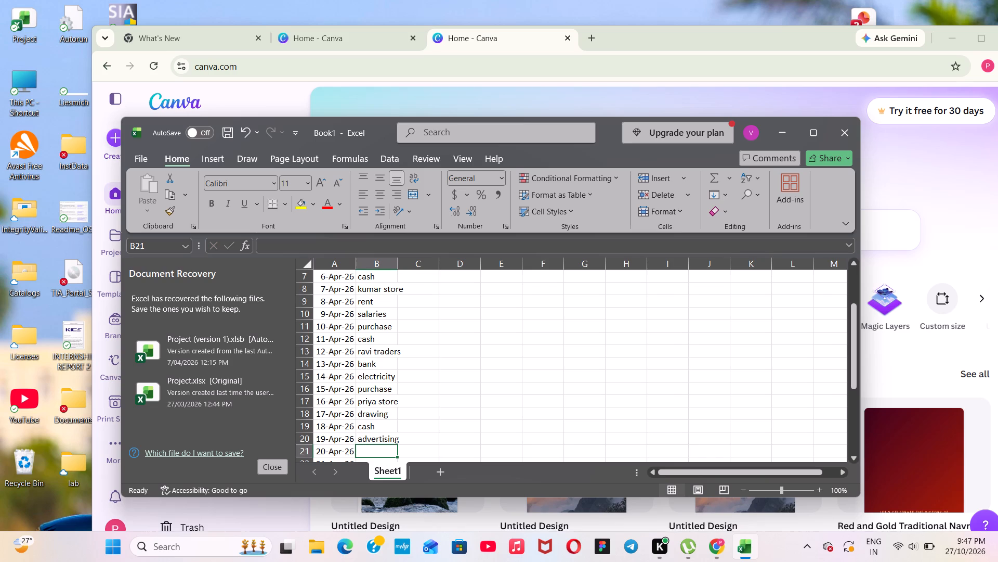
type("cas")
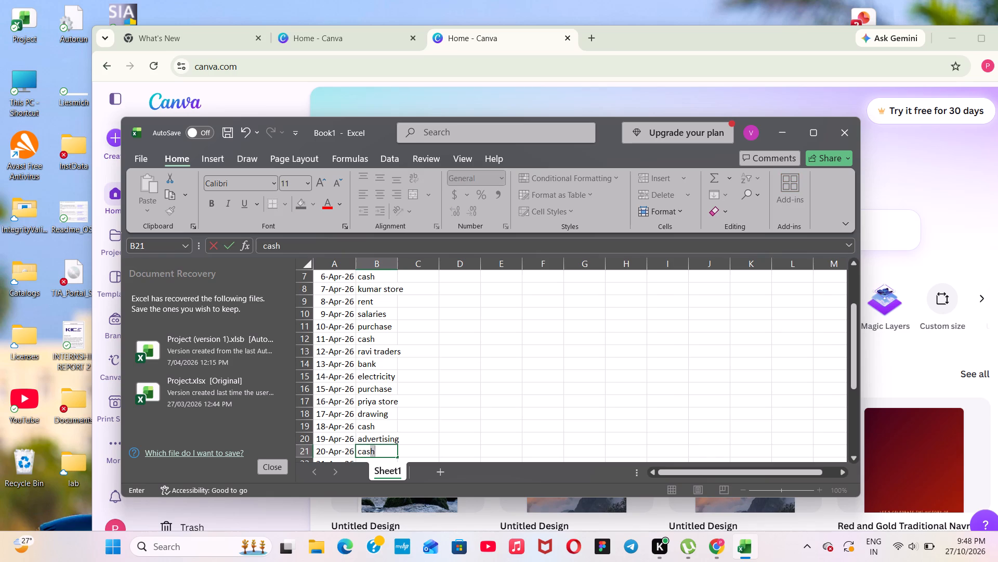
key("h")
left_click(423, 281)
Start the CREDIT column with capital in cell C2 and cash in cell C3.
scroll(423, 281, "up", 4)
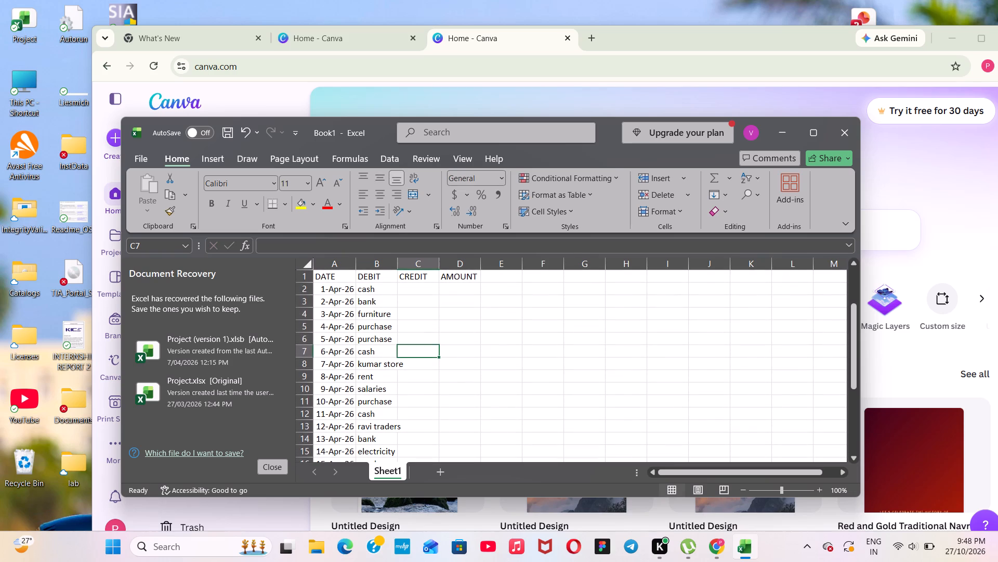
left_click(411, 292)
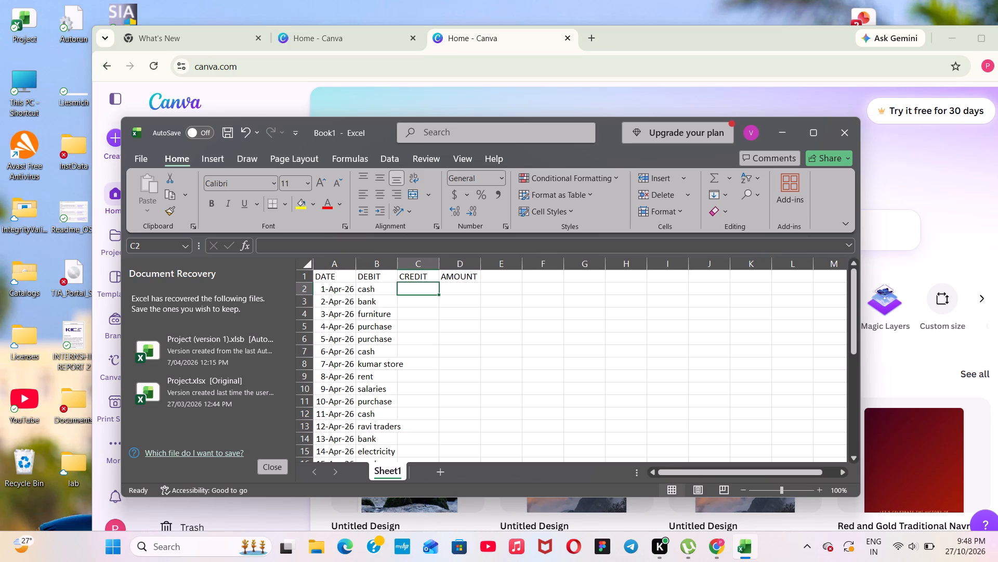
type("capital")
key("Down")
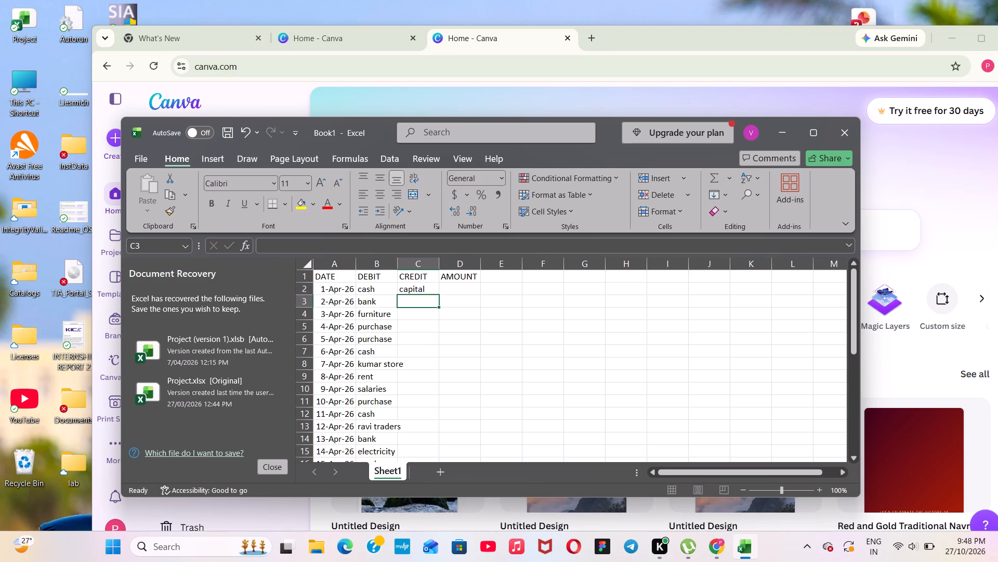
key("s")
key("BackSpace")
type("cash")
key("Left")
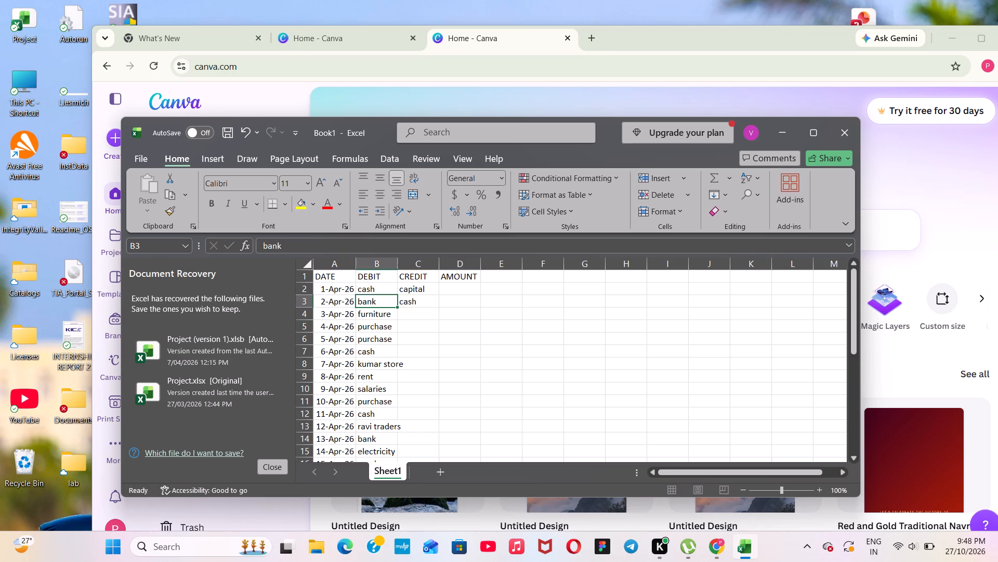
key("Right")
key("Down")
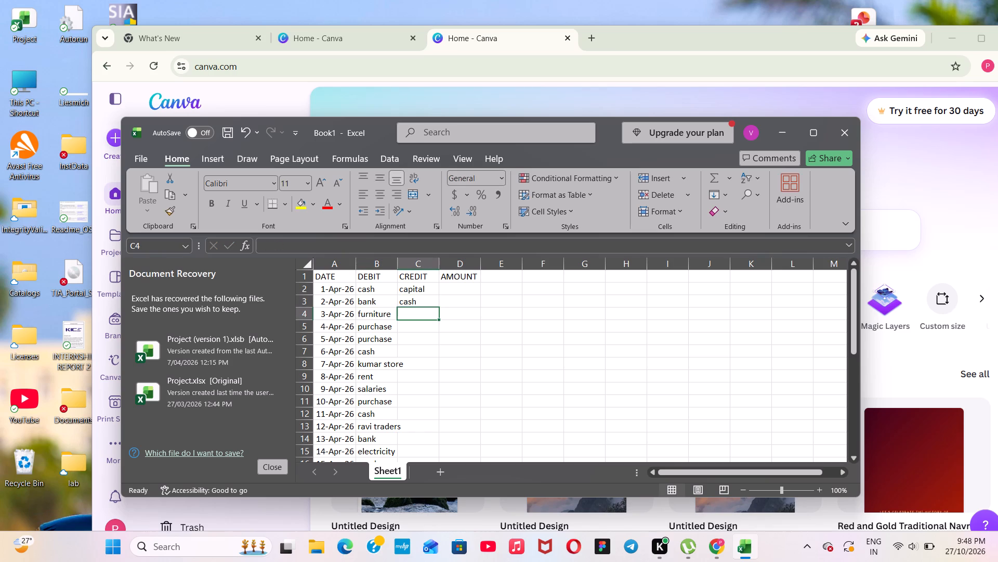
Fill the CREDIT entries for 3 to 5 April with cash in C4 and C5 and ravi traders in C6.
type("cash")
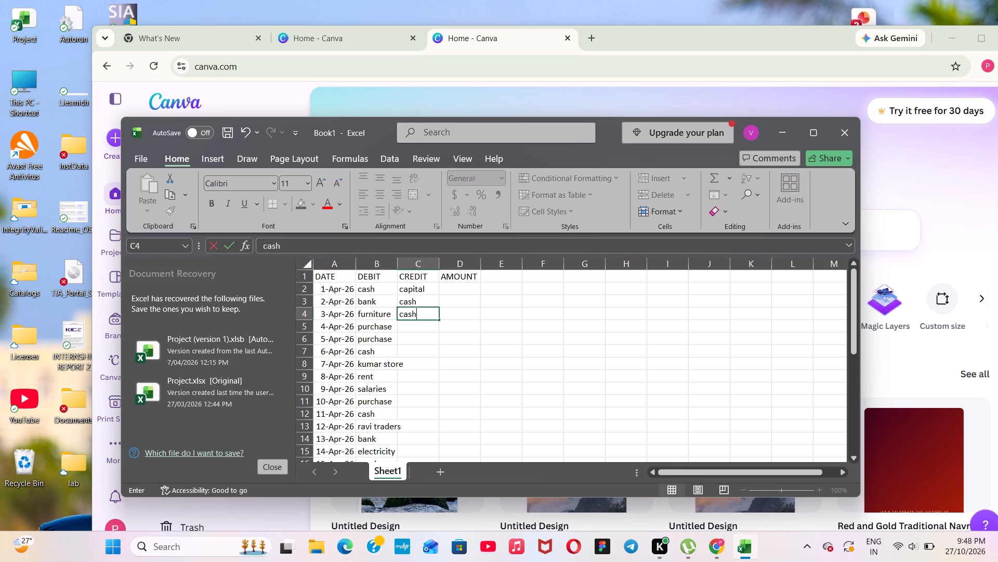
key("Down")
type("ca")
type("sh")
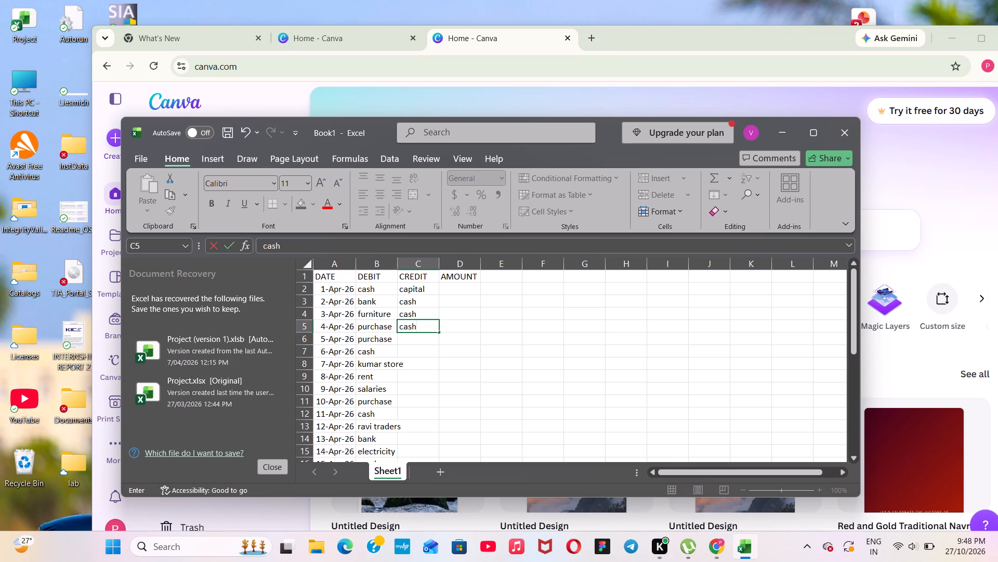
key("Down")
type("ravi trade")
type("rs")
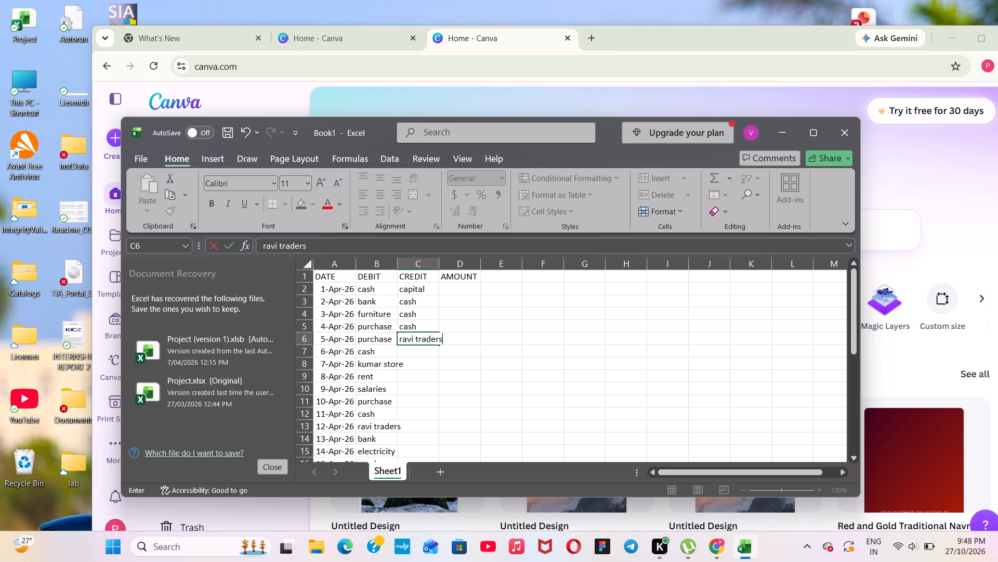
key("Down")
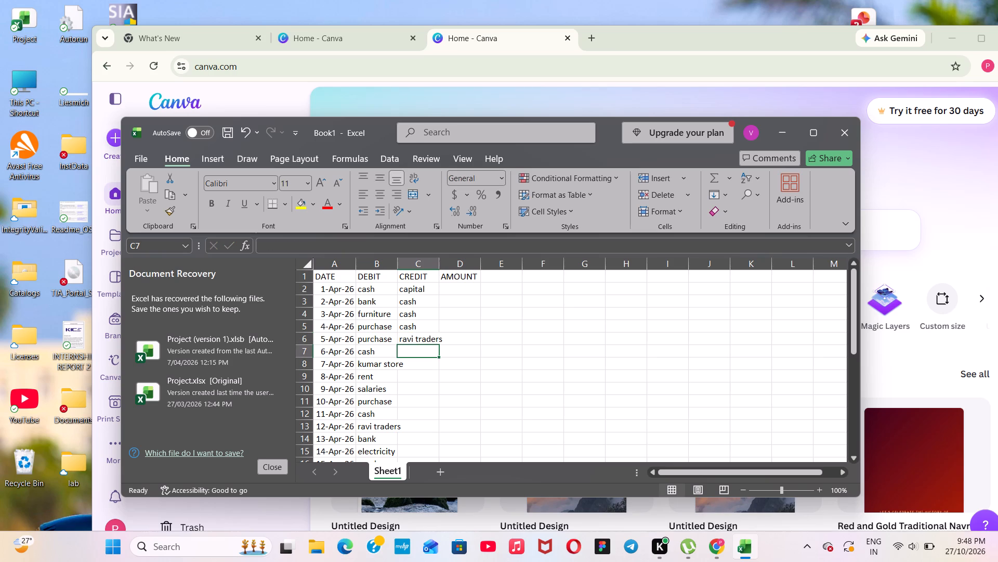
Fill the CREDIT entries for 6 to 9 April with sales in C7 and C8 and cash in C9 and C10.
type("sales")
key("Down")
type("sales")
key("Down")
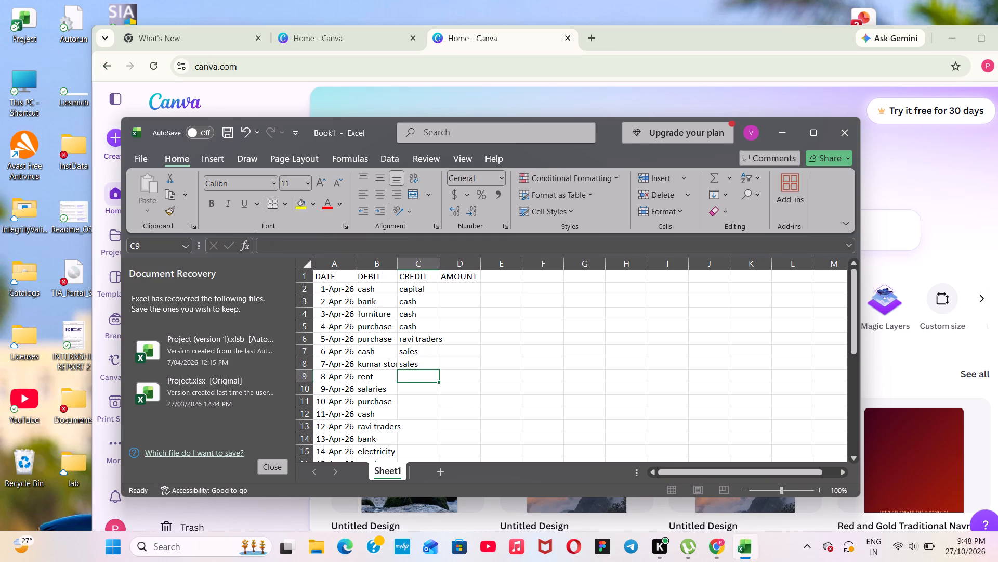
type("cas")
key("h")
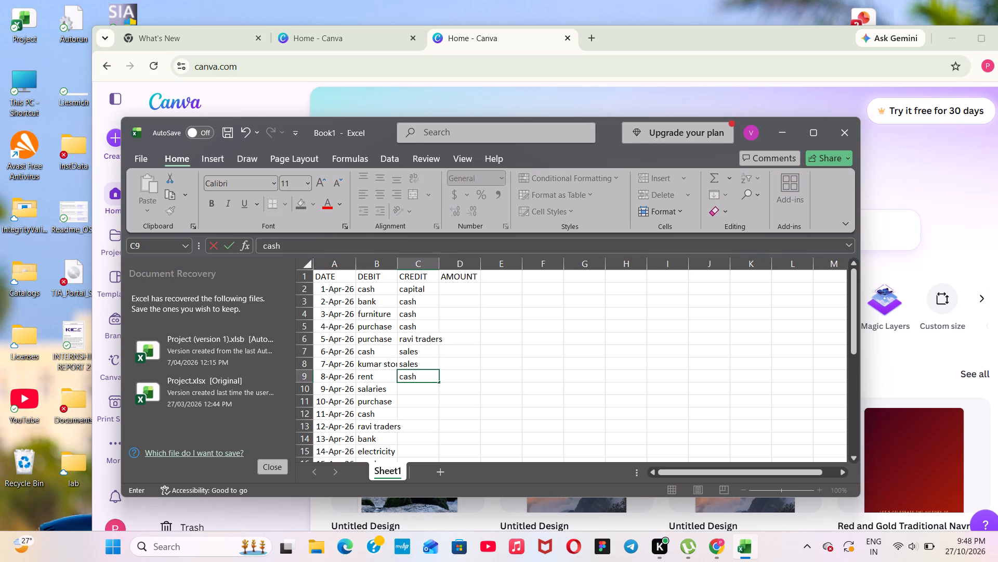
key("Down")
type("cash")
key("Down")
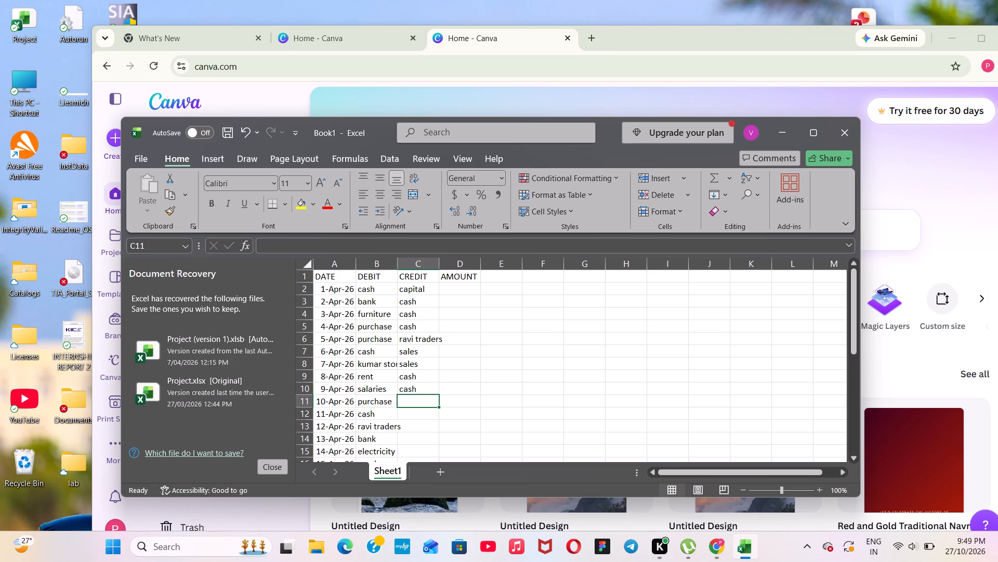
Fill the CREDIT entries for 10 and 11 April with bank in cell C11 and kumar stores in cell C12.
type("bank")
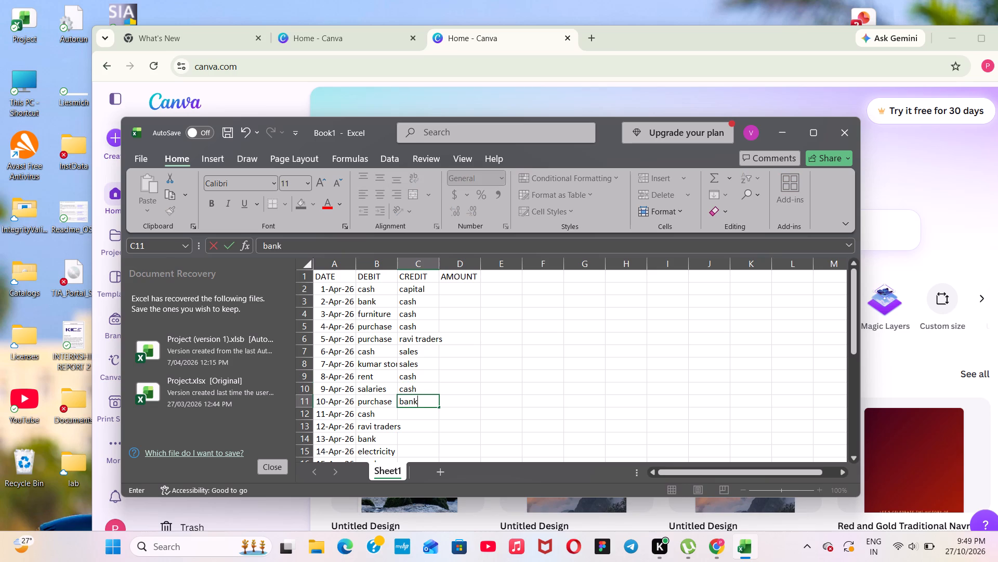
key("Down")
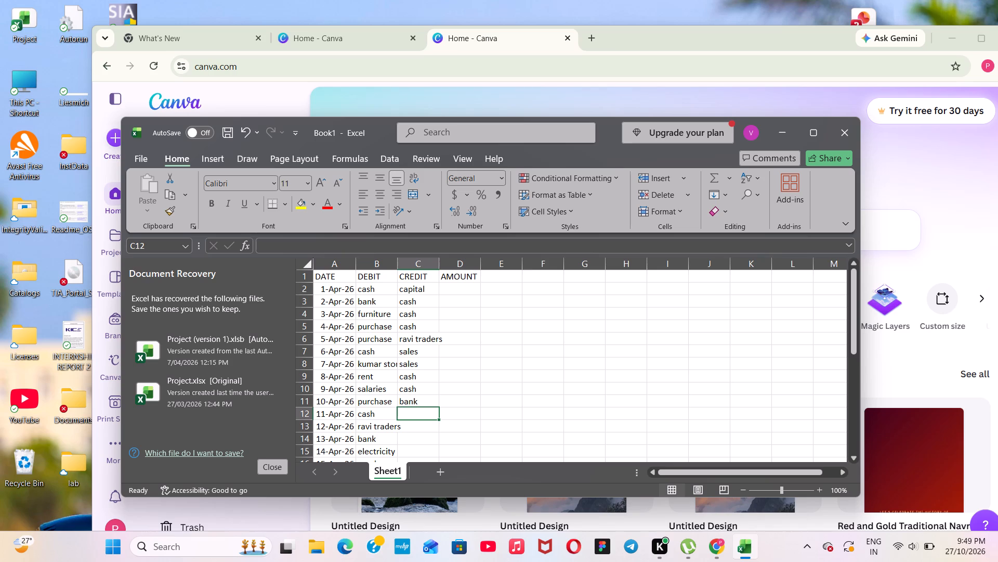
type("kumar")
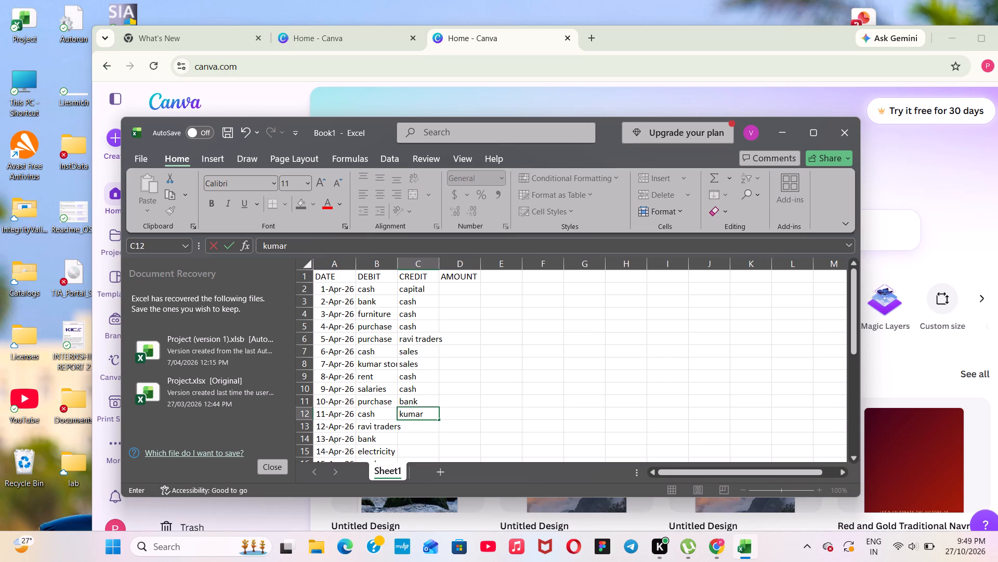
key("space")
type("stores")
key("Down")
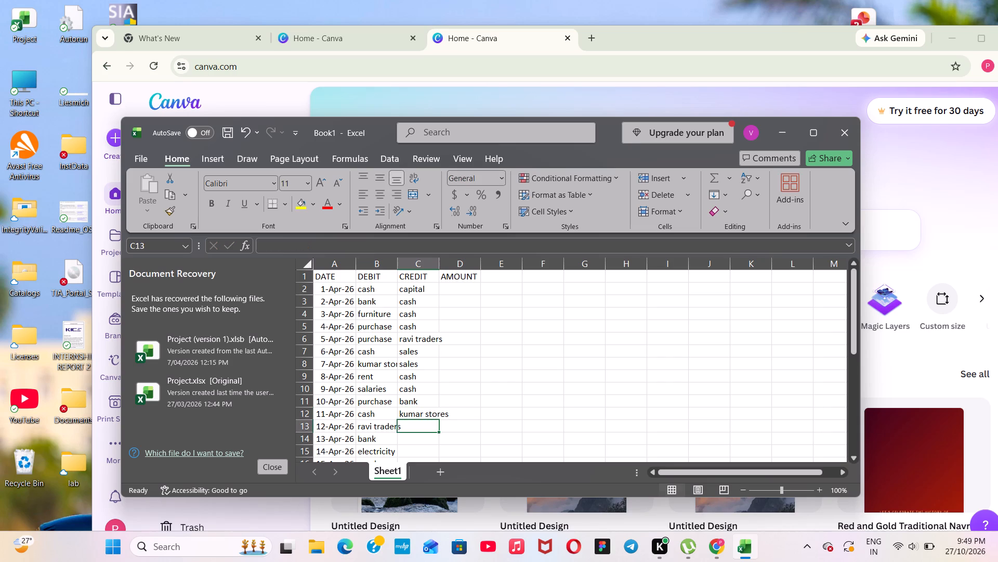
Fill the CREDIT entries for 12 to 14 April with bank in C13, sales in C14 and cash in C15.
type("ban")
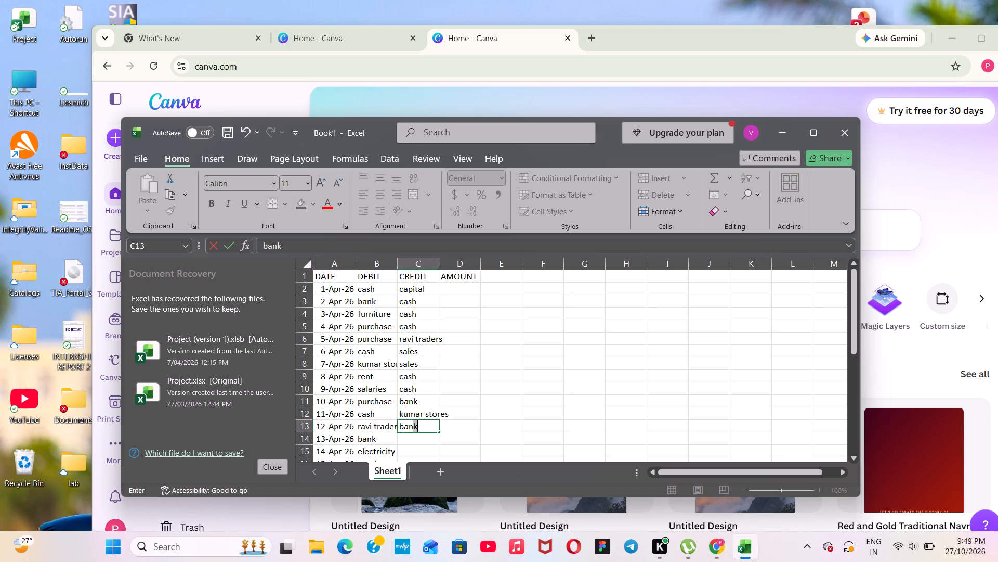
key("k")
key("Up")
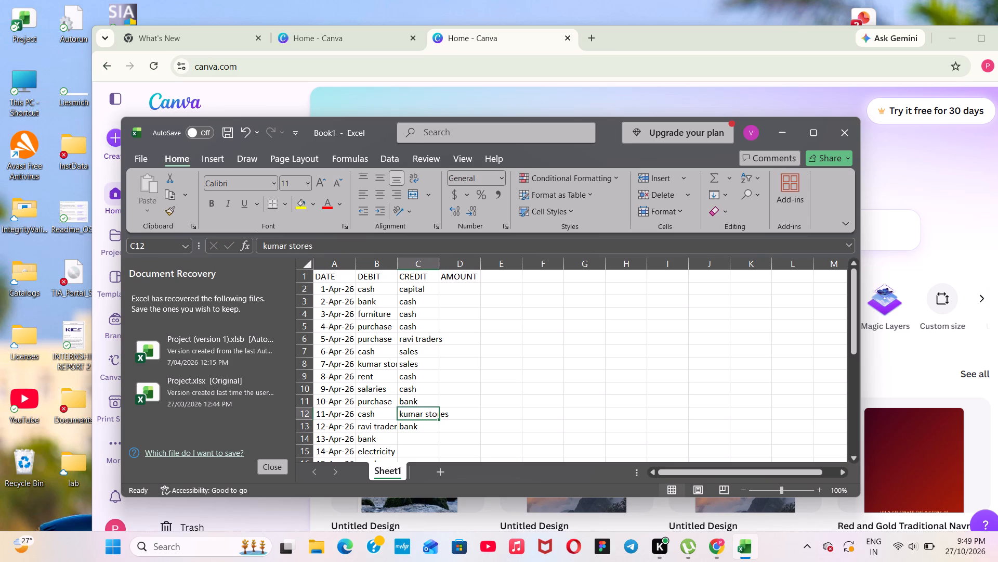
key("Down")
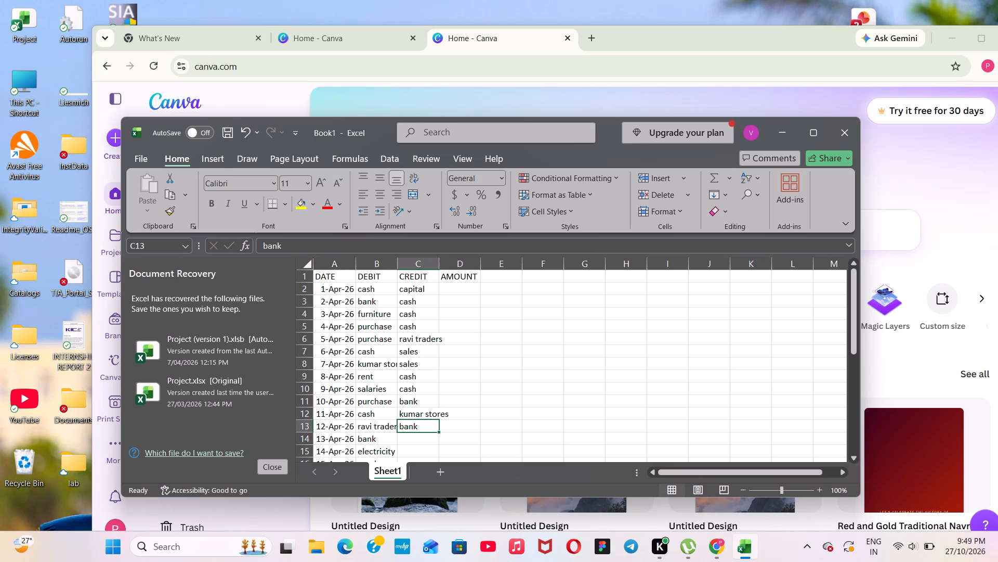
key("Down")
key("d")
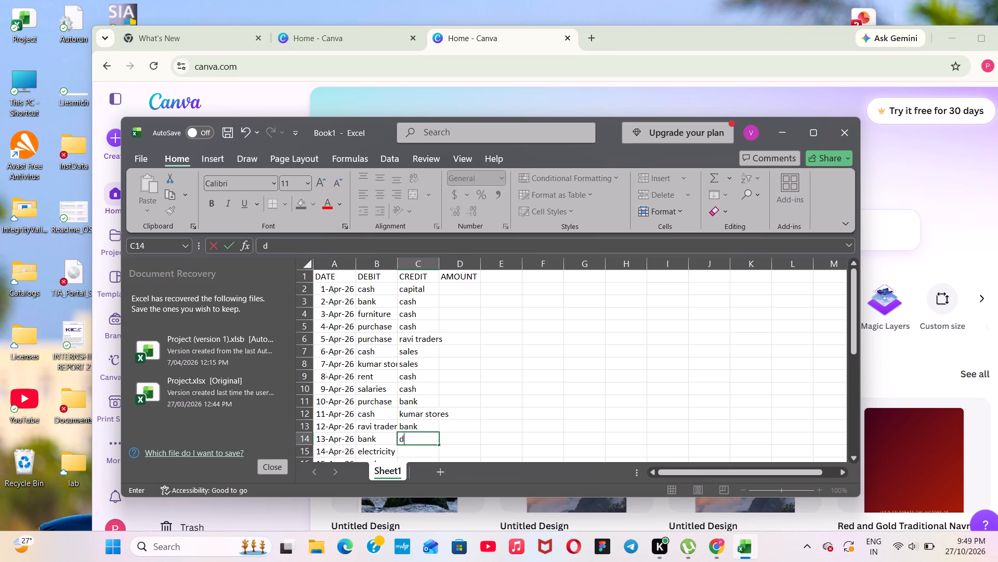
key("BackSpace")
type("sales")
key("Down")
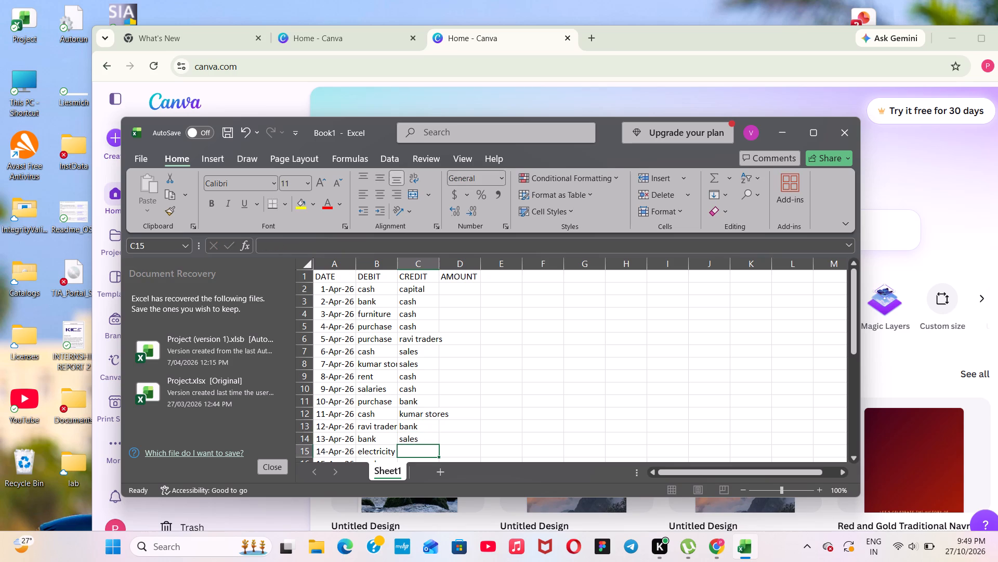
type("cash")
key("Down")
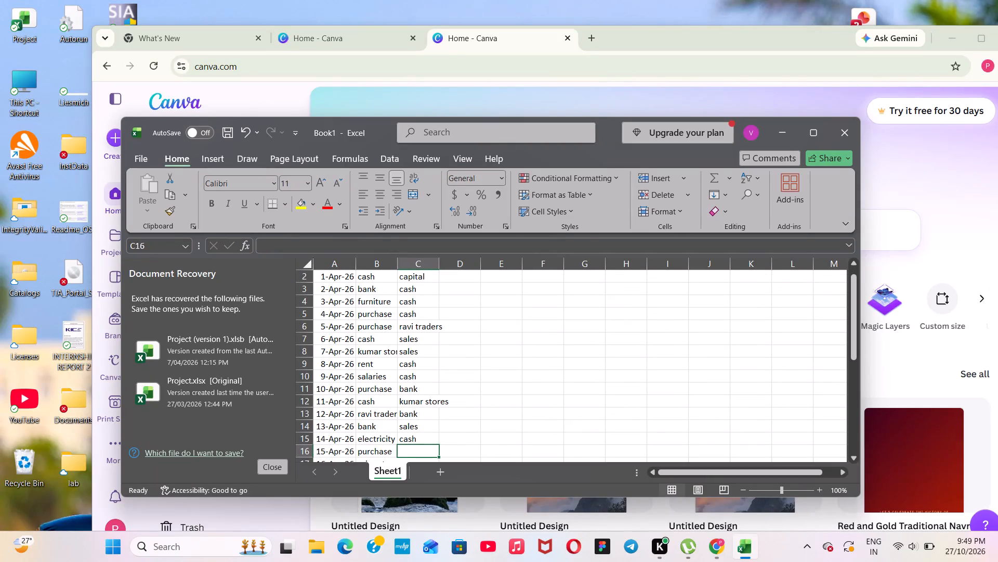
Fill the CREDIT entries for 15 to 17 April with meena suppliers in C16, sales in C17 and cash in C18.
type("meena")
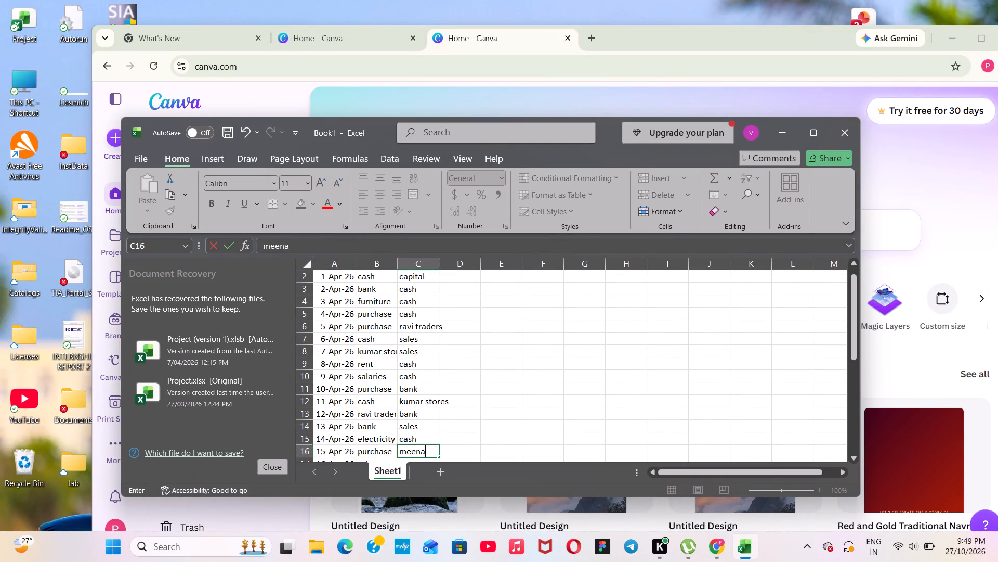
key("space")
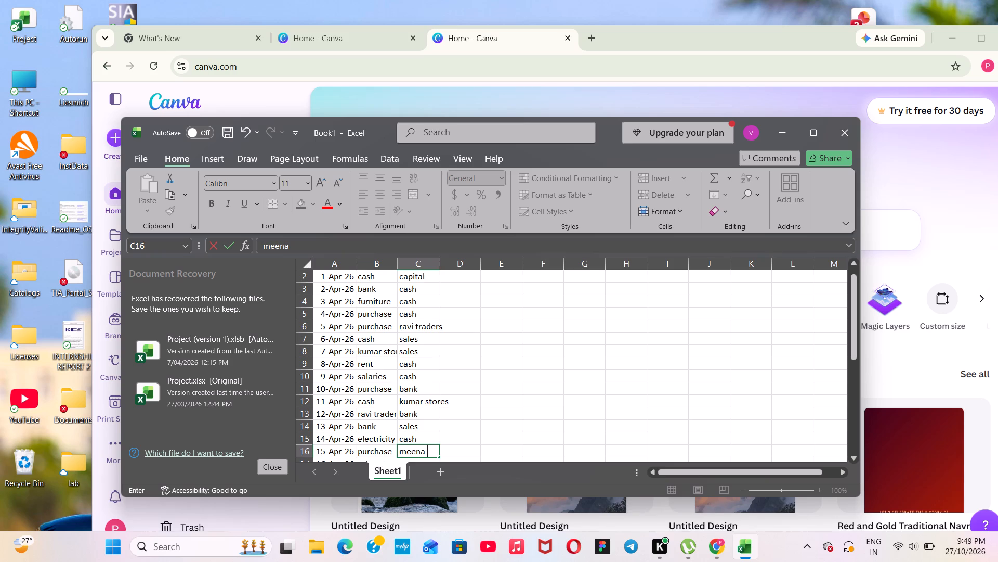
type("sup")
type("pl")
type("iers")
key("Down")
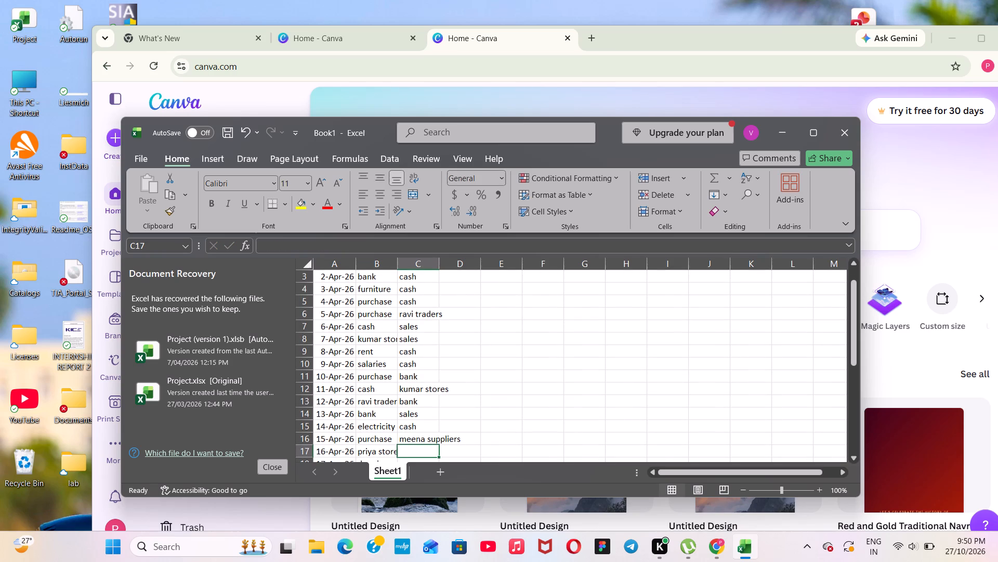
type("sales")
key("Down")
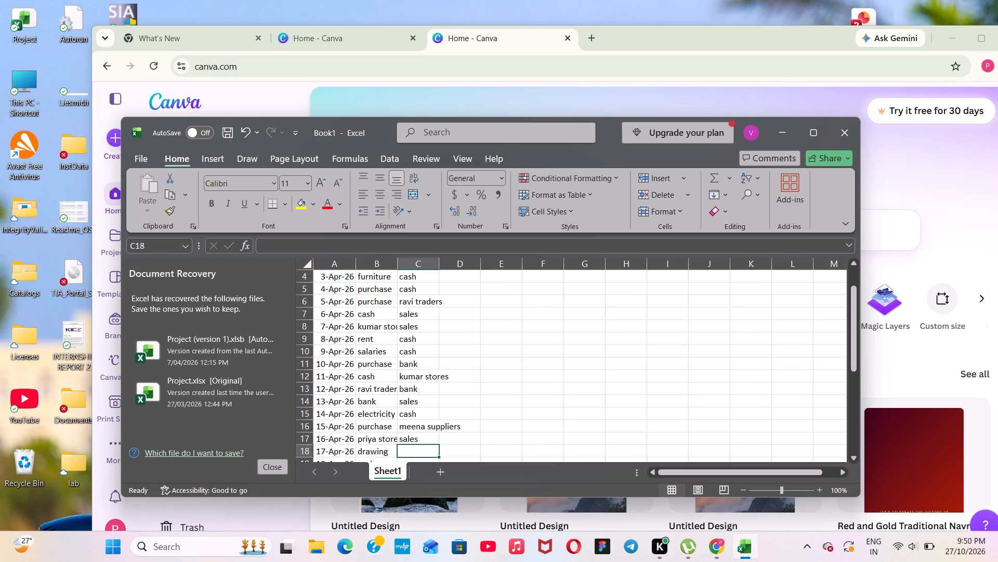
type("cas")
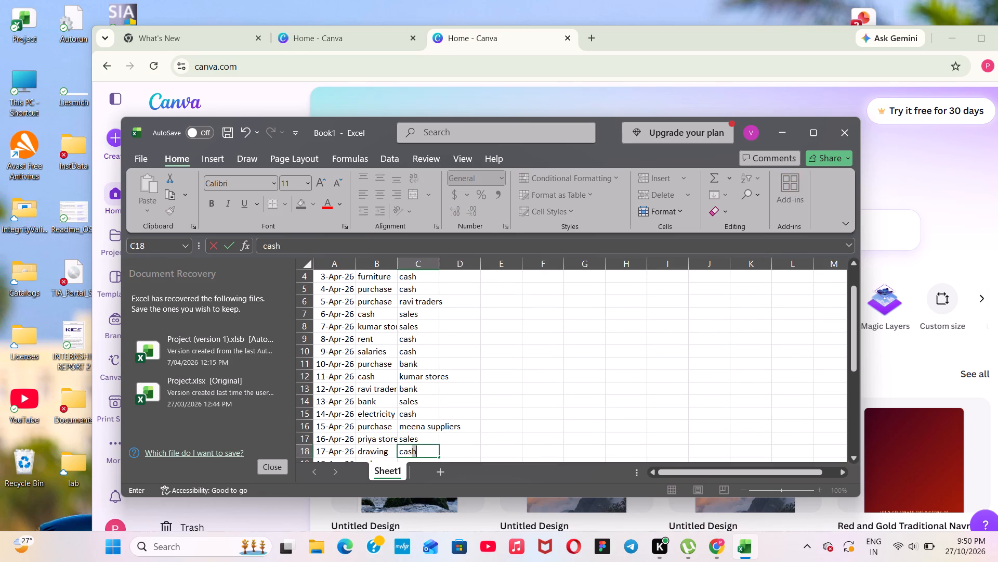
key("h")
key("Down")
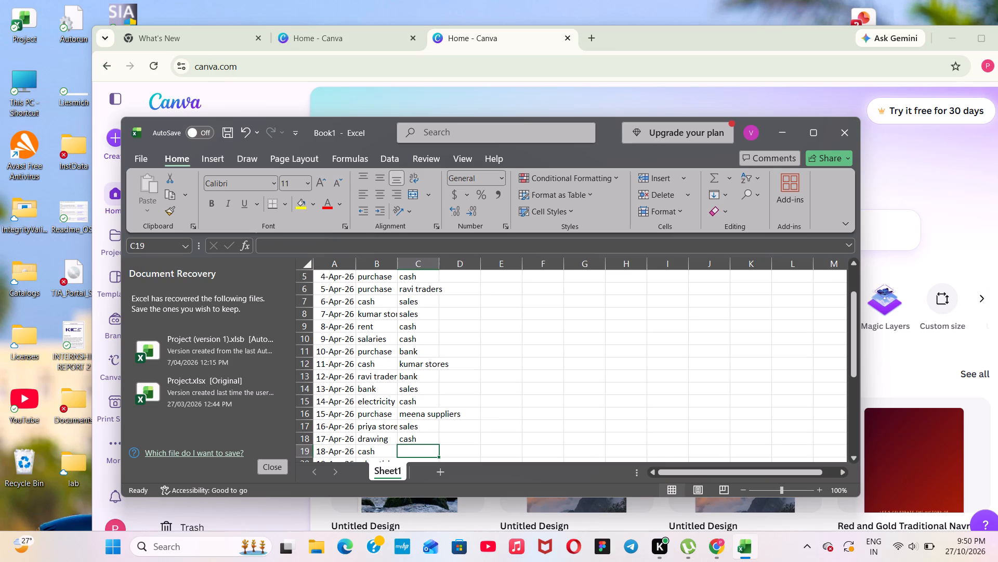
Fill the CREDIT entries for 18 to 20 April with commission received in C19, cash in C20 and priya stores in C21.
key("c")
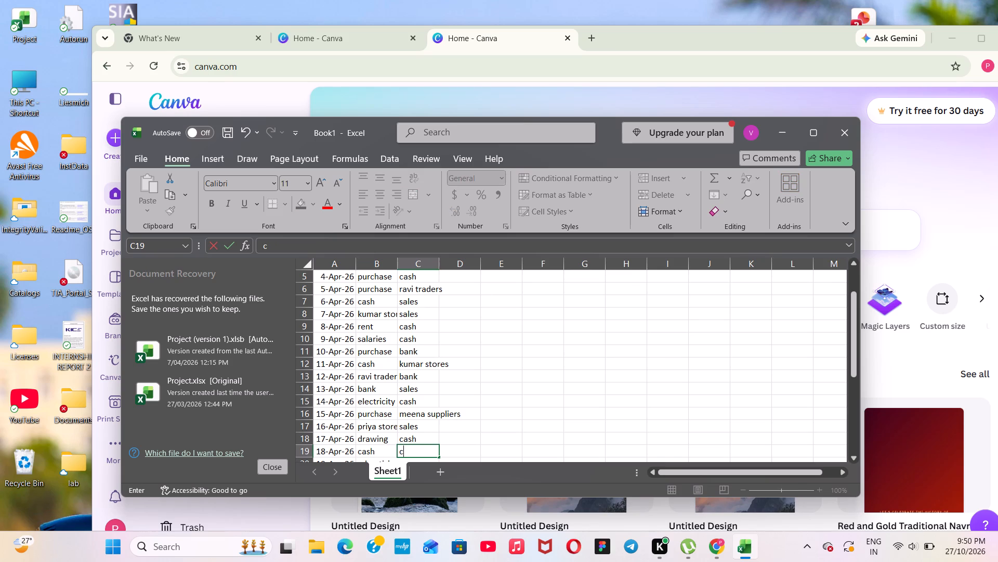
type("omm")
type("ission re")
type("ceived")
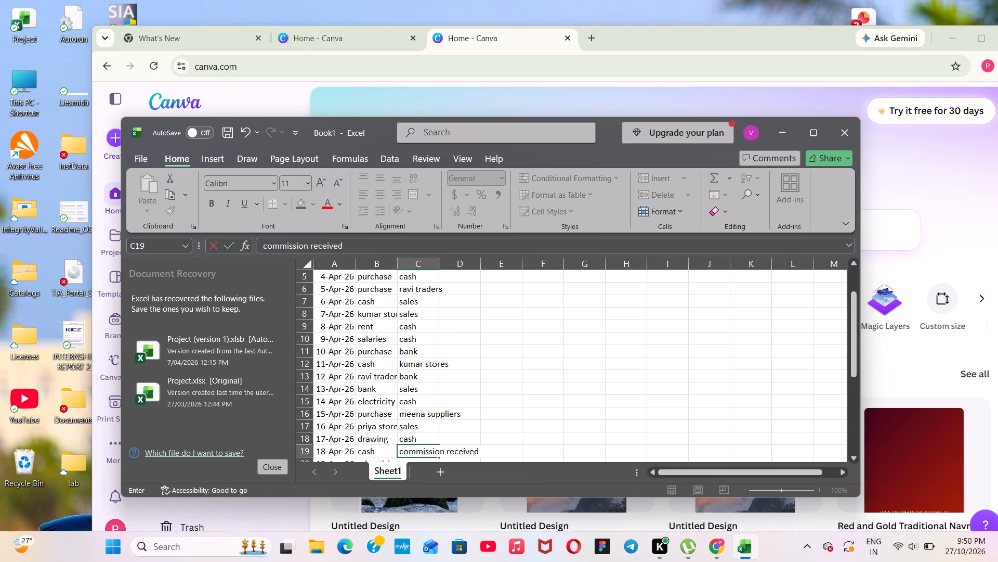
key("Down")
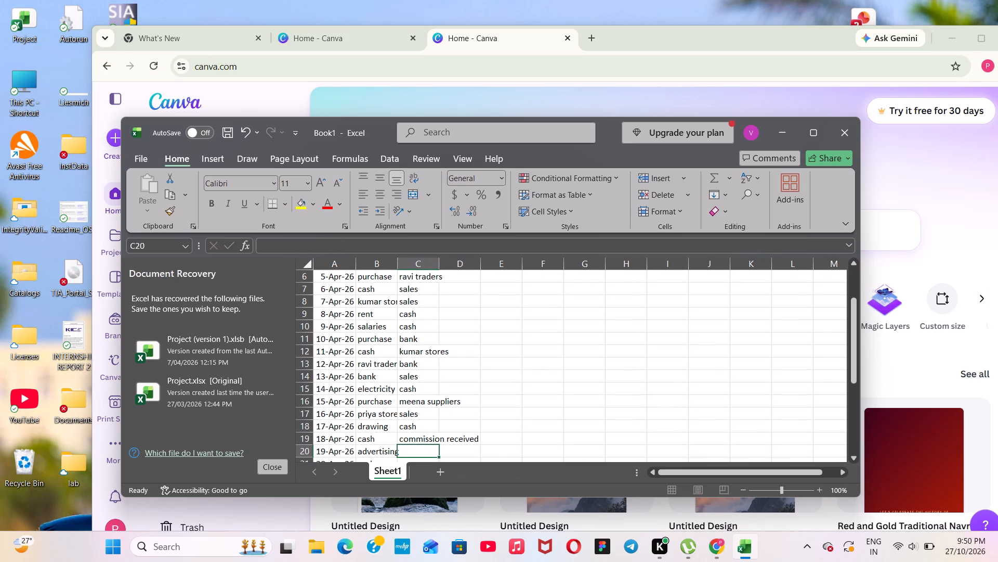
type("cash")
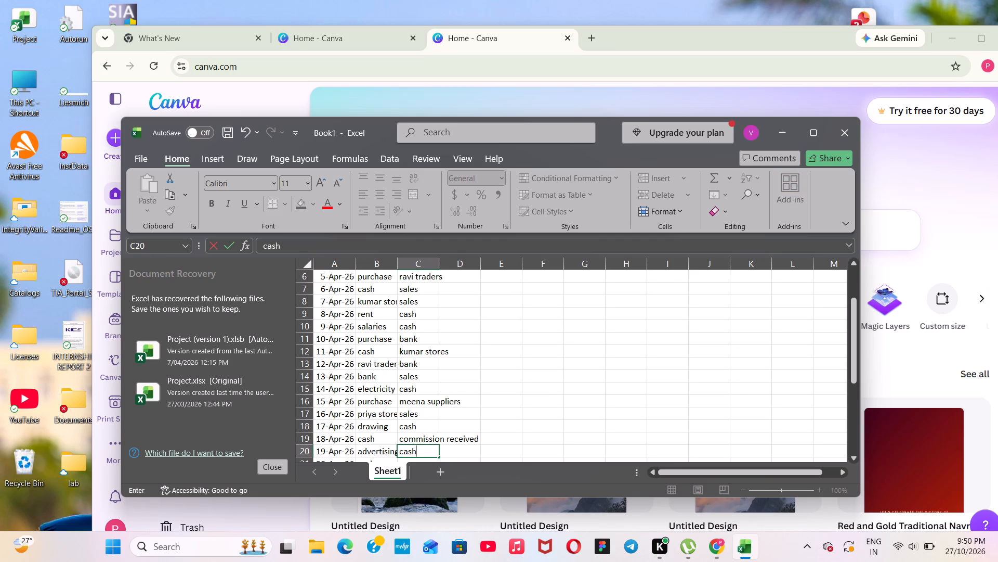
key("Down")
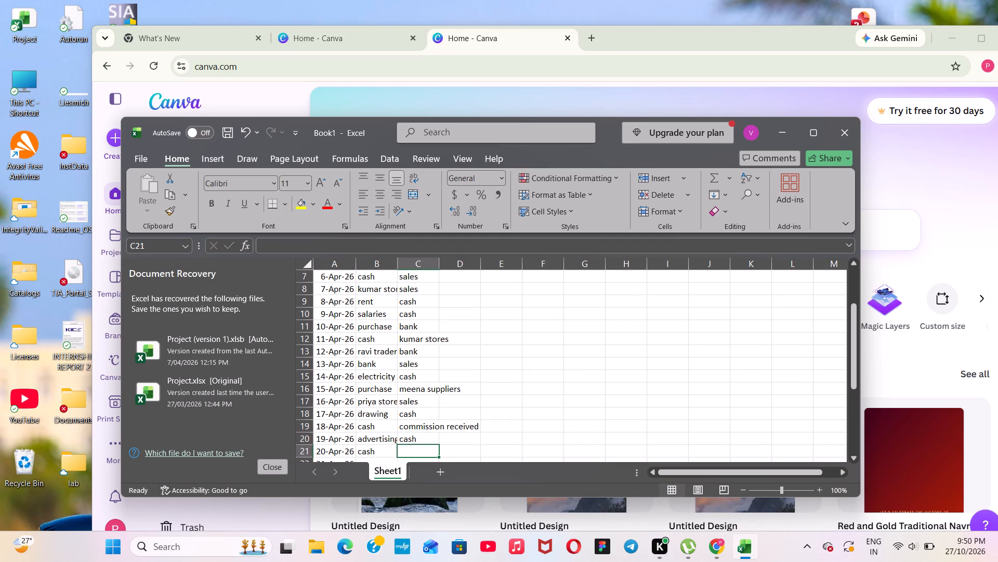
type("priya")
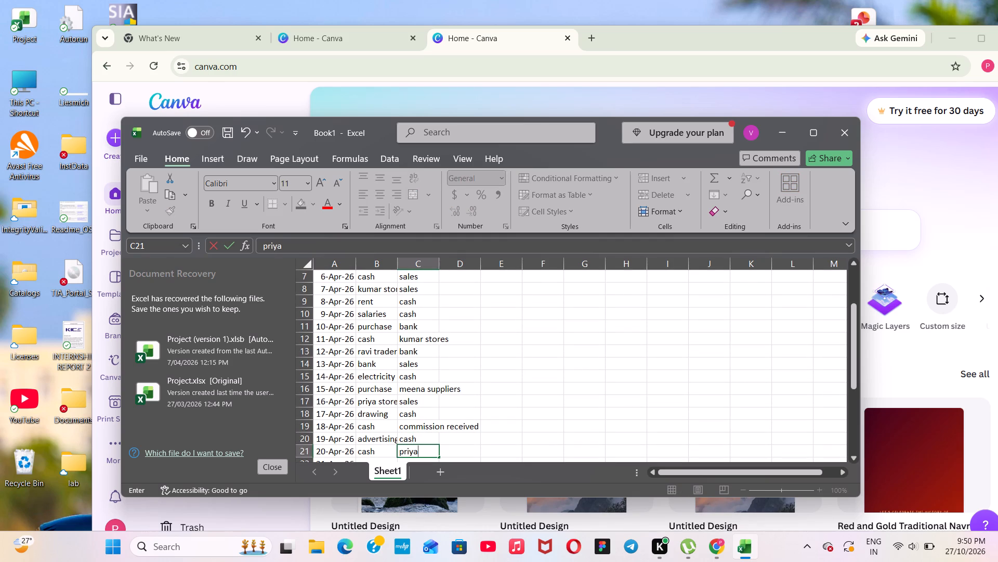
key("space")
type("stores")
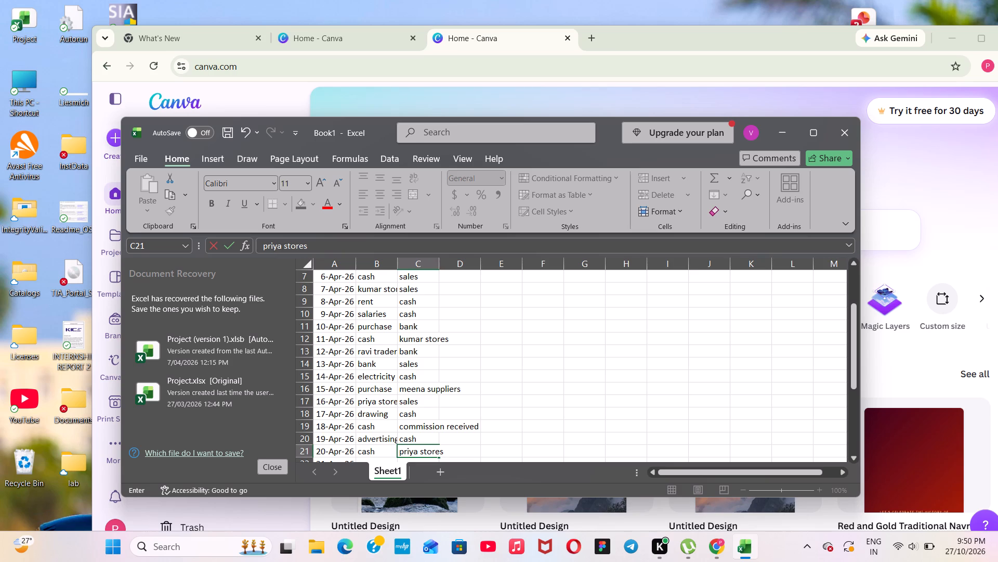
Fill the AMOUNT entries for 1 to 4 April with 100000 in D2, 40000 in D3, 10000 in D4 and 15000 in D5.
scroll(430, 290, "up", 4)
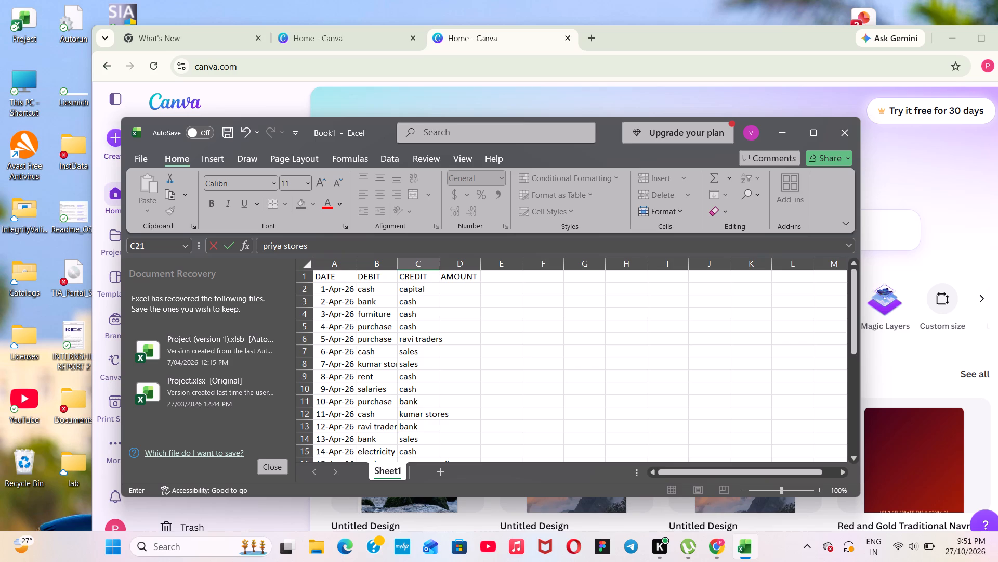
left_click(457, 293)
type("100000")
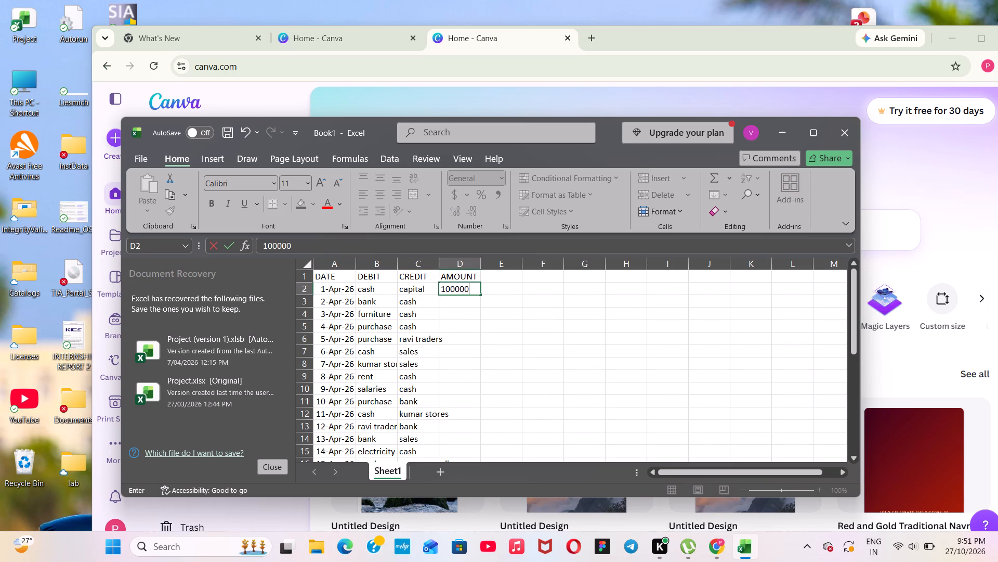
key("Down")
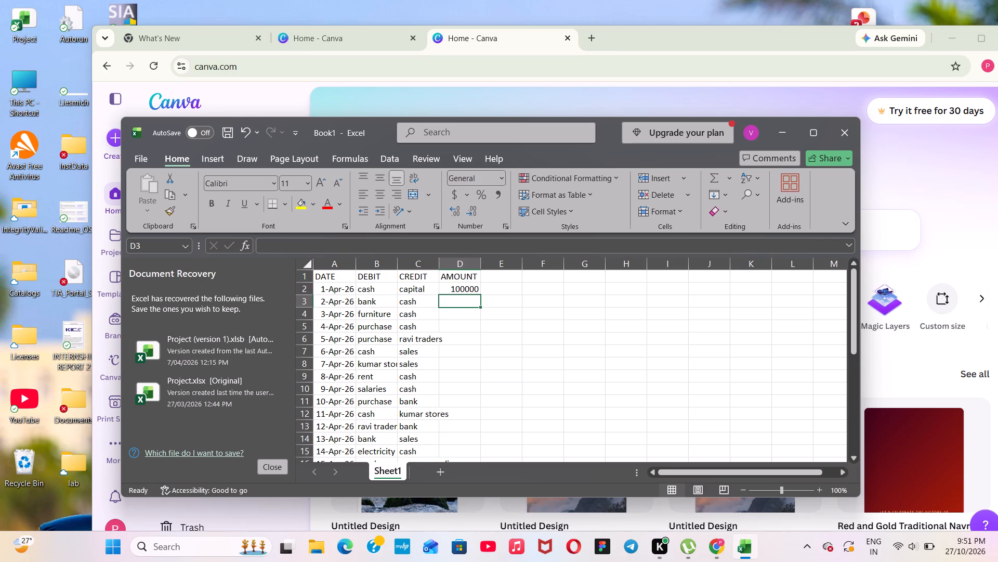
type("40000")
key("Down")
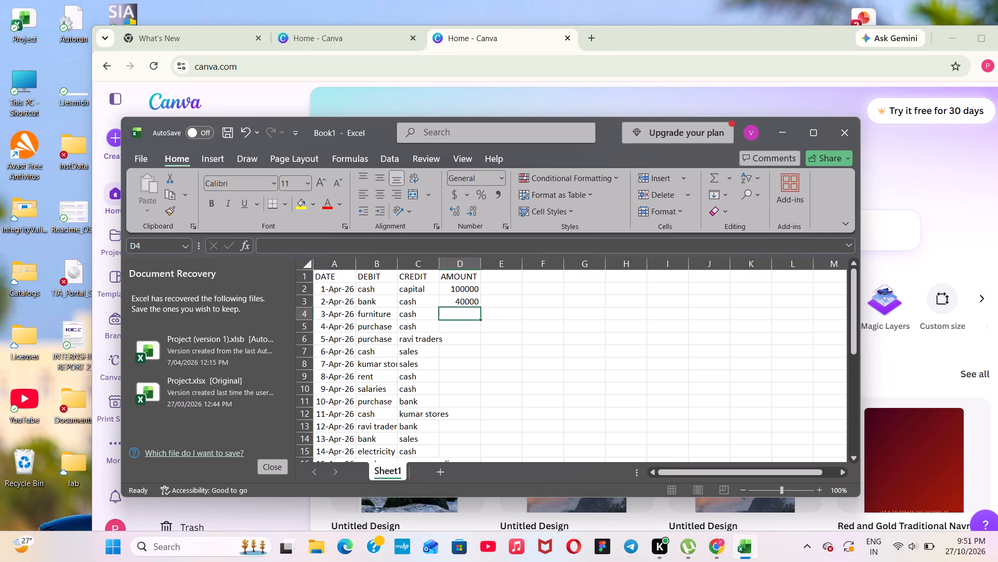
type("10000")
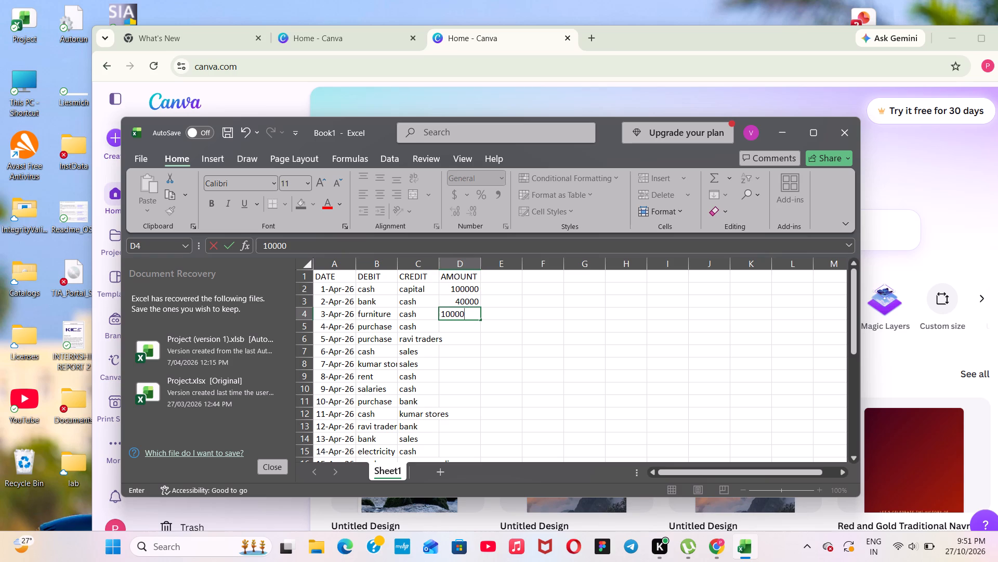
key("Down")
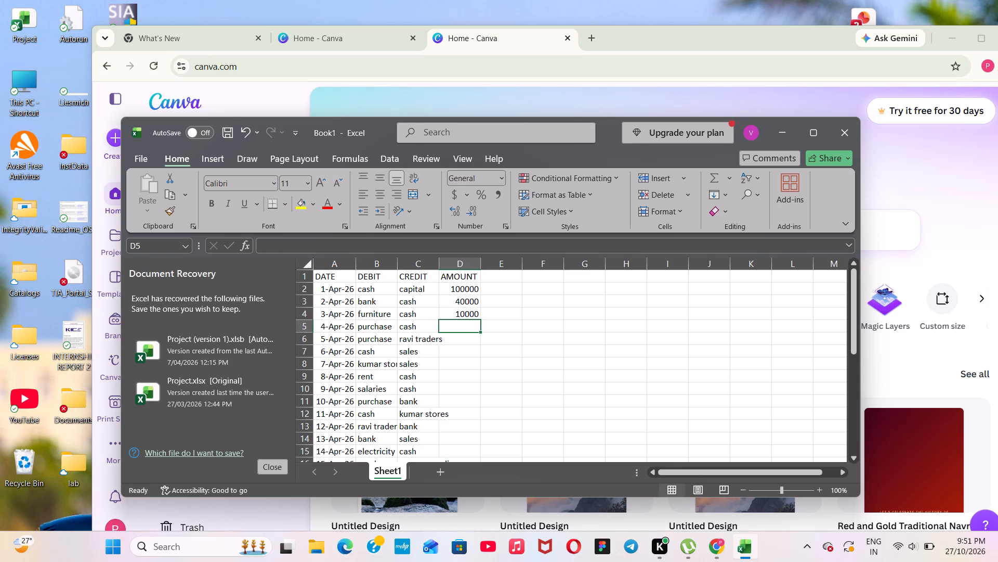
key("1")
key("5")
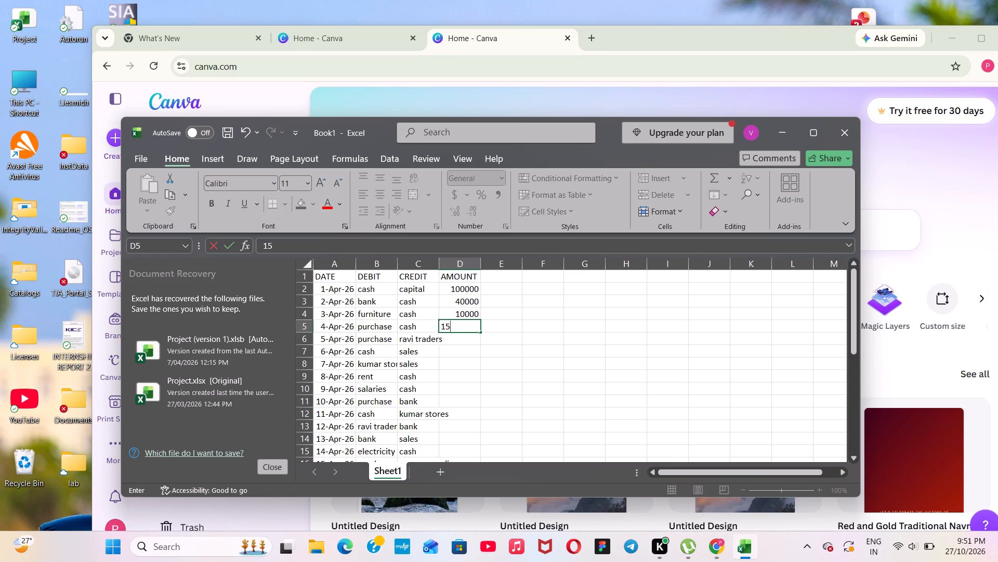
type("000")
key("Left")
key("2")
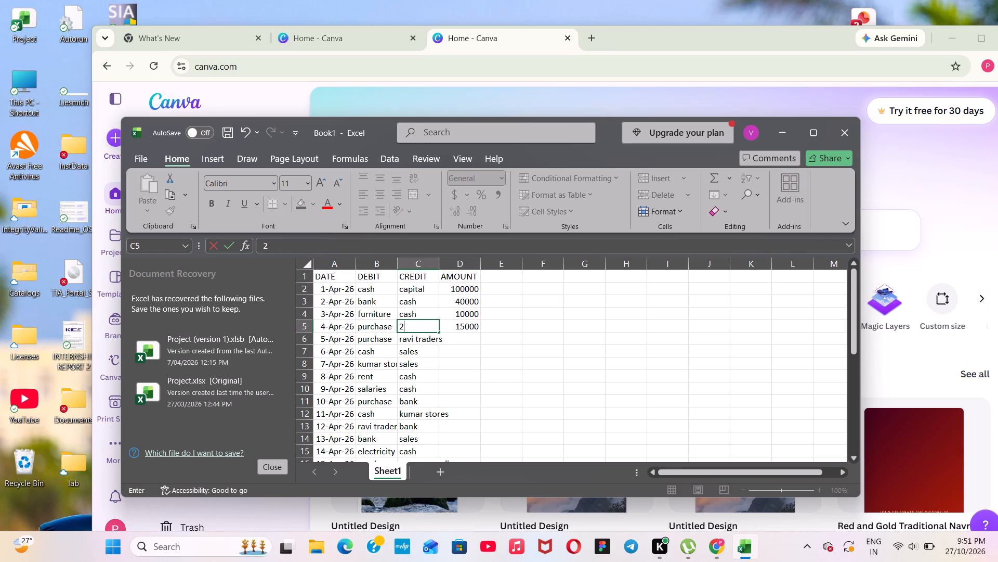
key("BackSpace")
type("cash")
Fill the AMOUNT entries for 5 to 7 April with 20000 in D6, 12000 in D7 and 18000 in D8.
double_click(458, 340)
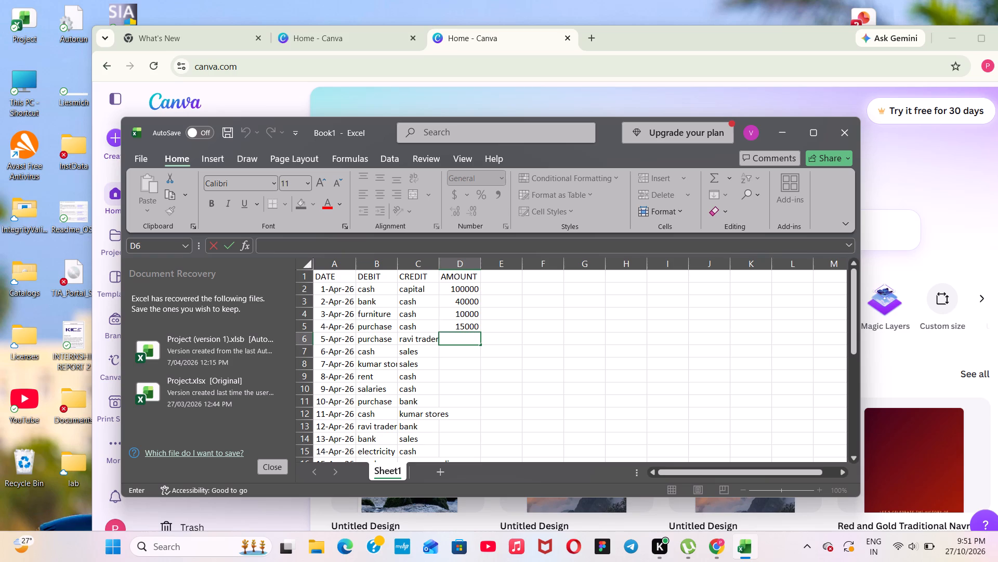
key("2")
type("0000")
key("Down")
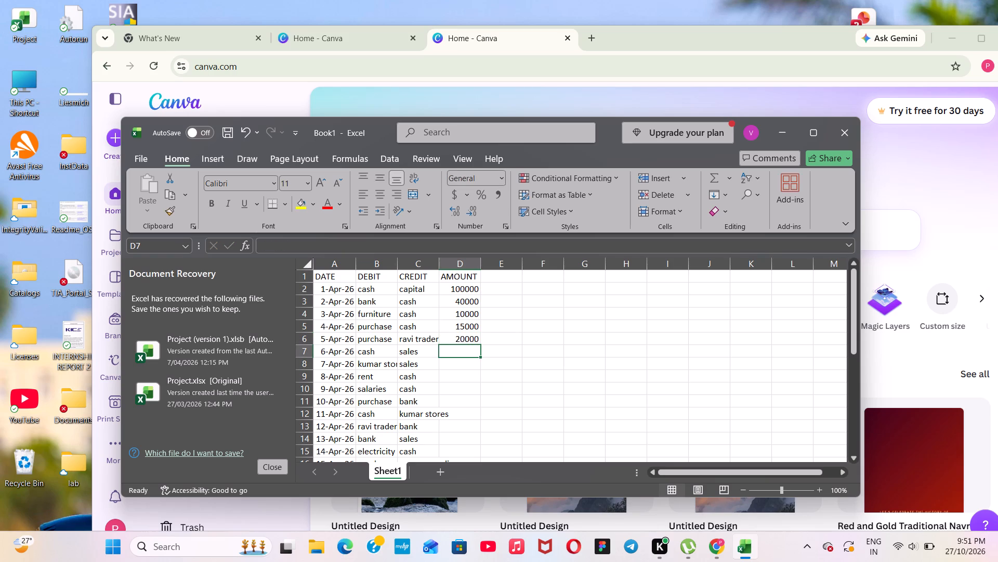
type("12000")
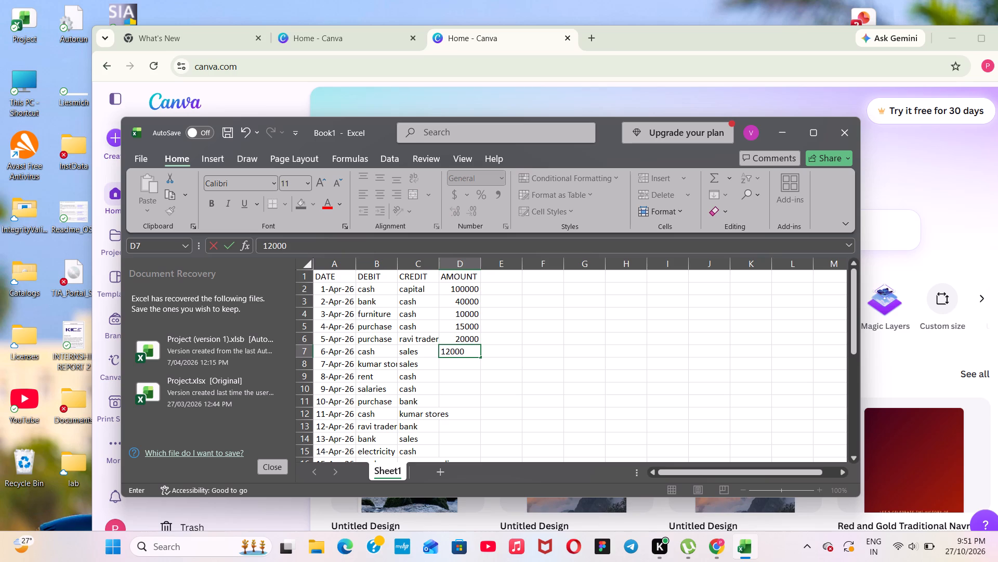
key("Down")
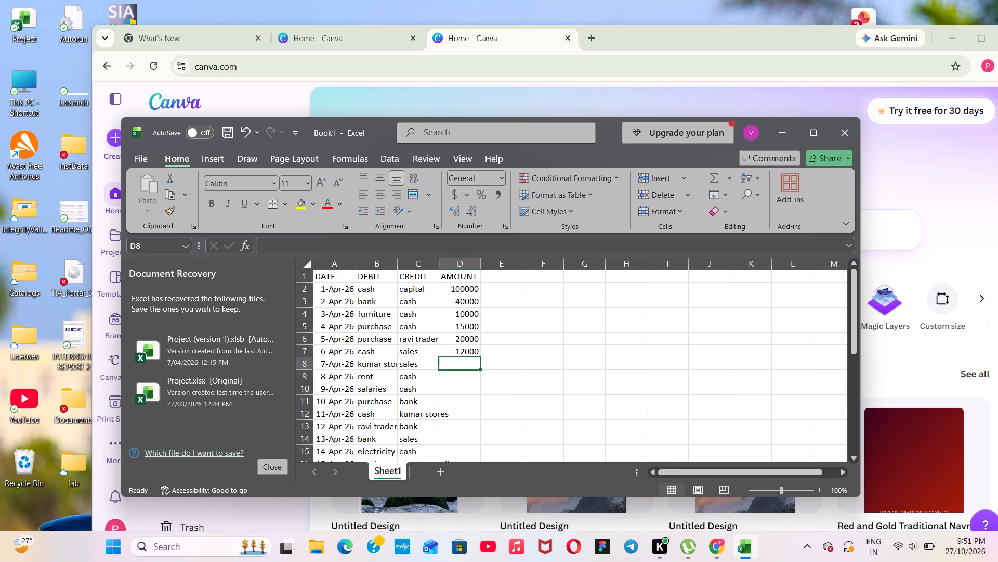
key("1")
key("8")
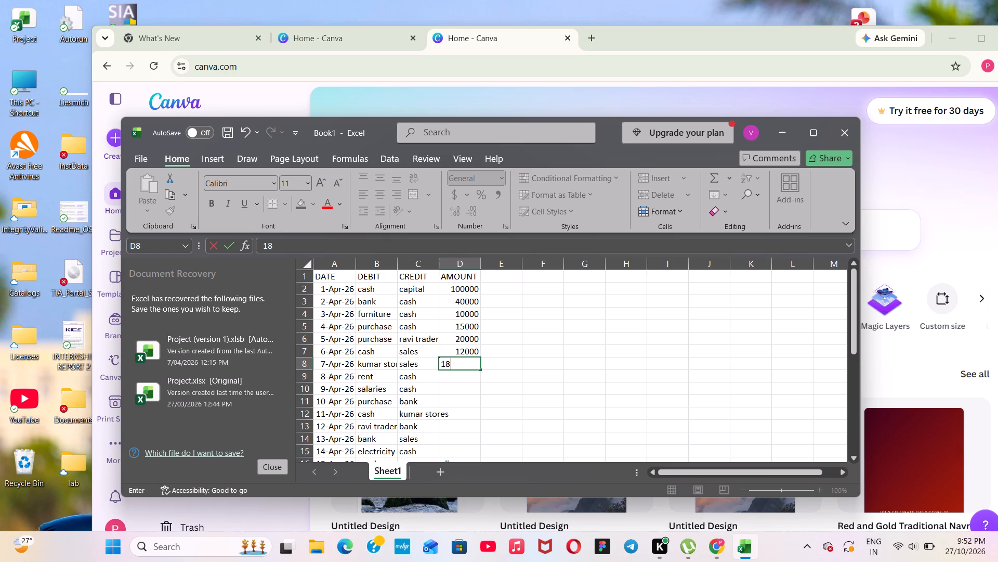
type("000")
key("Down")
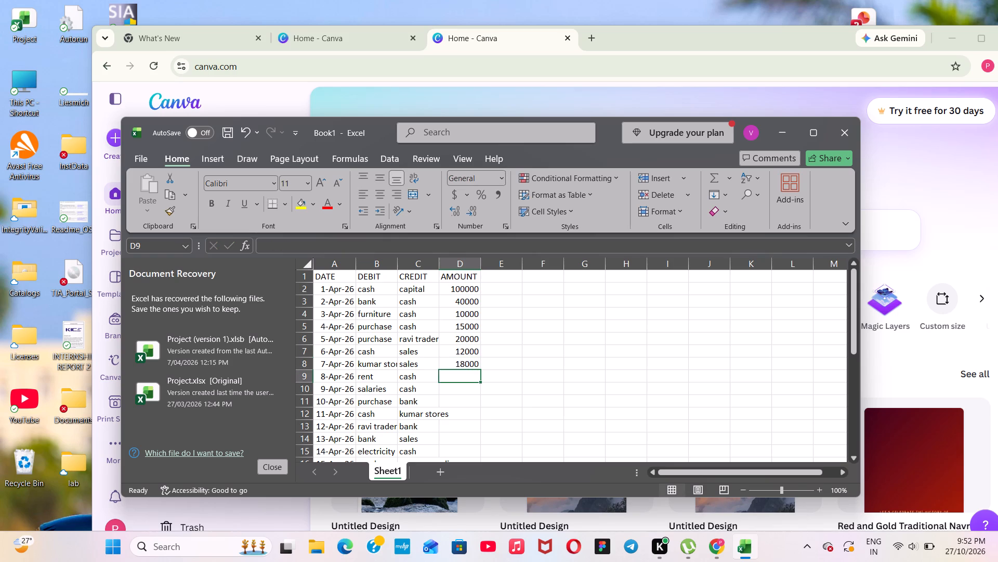
Fill the AMOUNT entries for 8 to 10 April with 5000 in D9, 18000 in D10 and 5000 in D11.
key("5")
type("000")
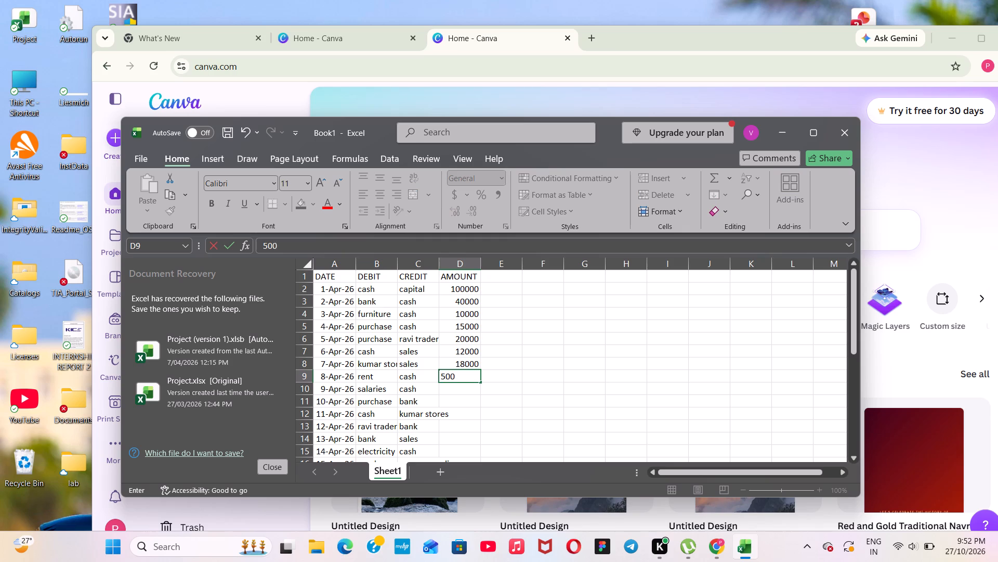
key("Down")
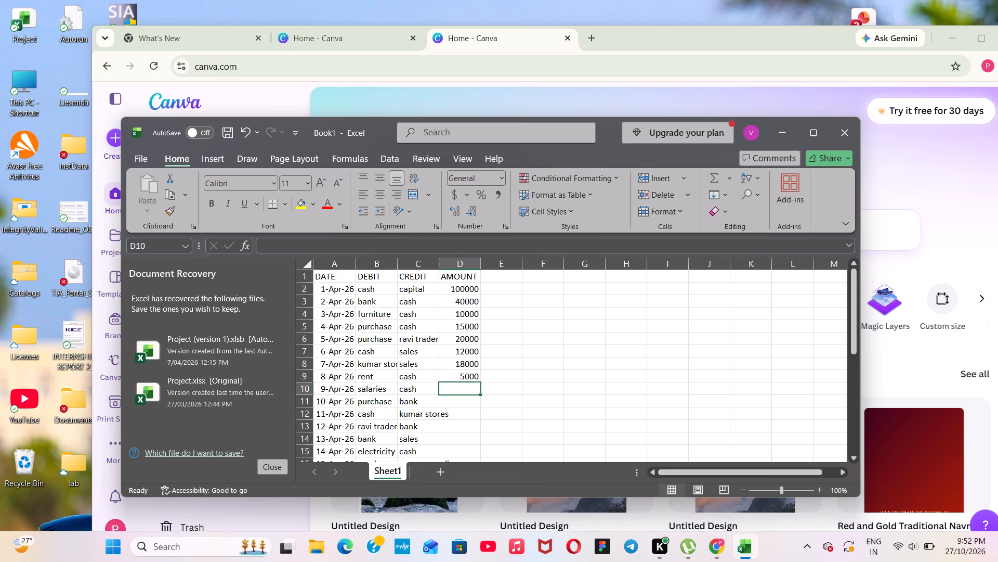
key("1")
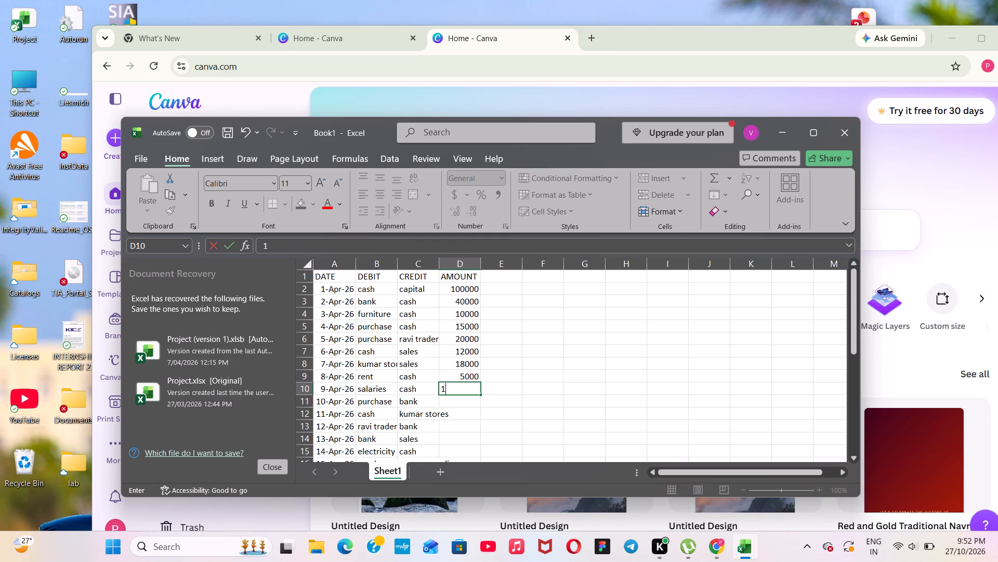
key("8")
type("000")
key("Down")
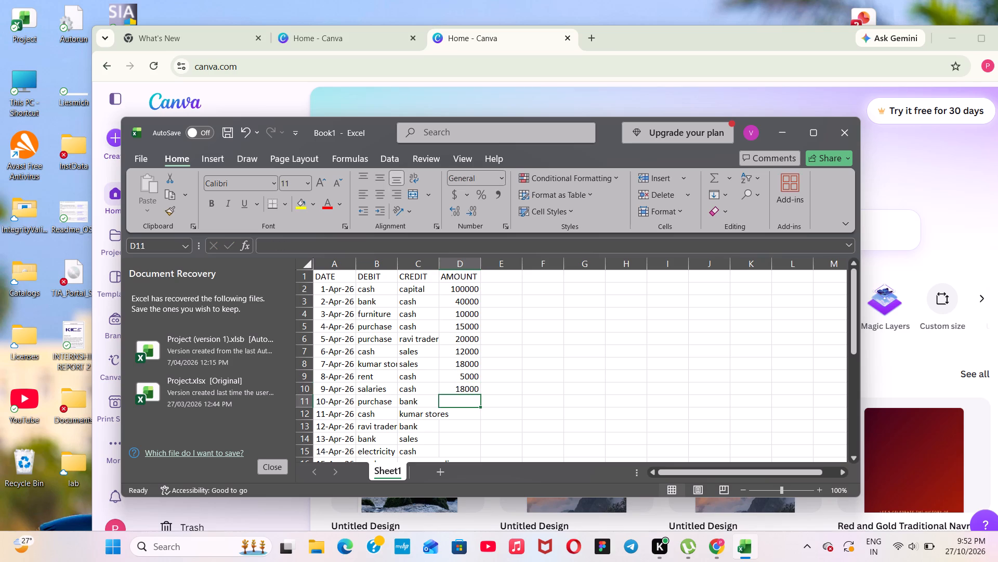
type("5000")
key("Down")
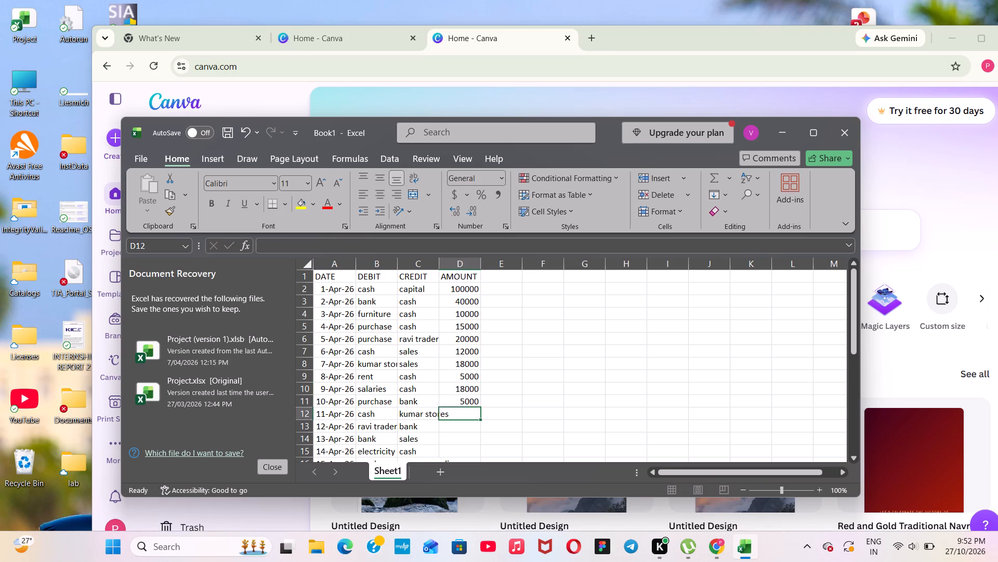
Fill the AMOUNT entries for 11 to 13 April with 4000 in D12, 8000 in D13 and 10000 in D14.
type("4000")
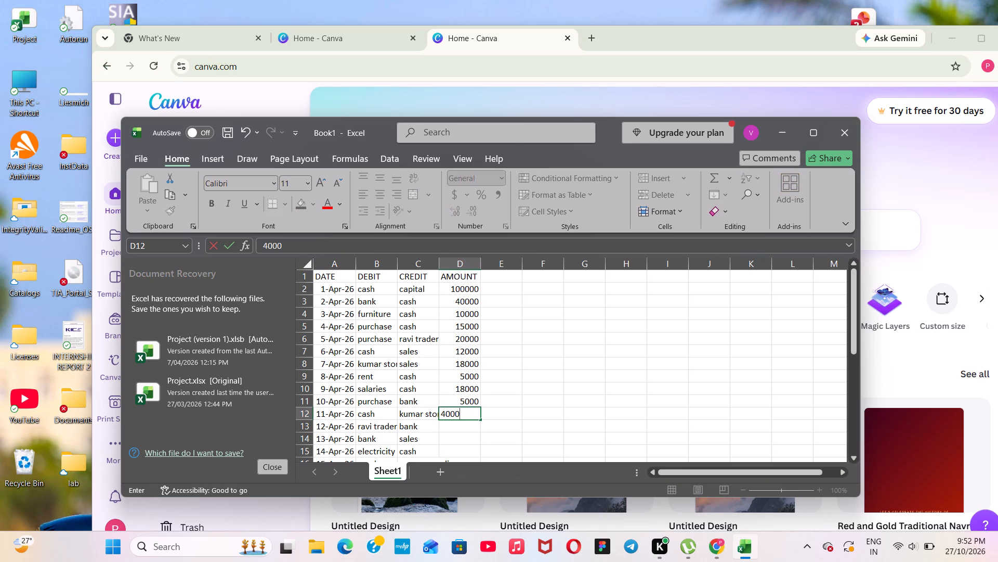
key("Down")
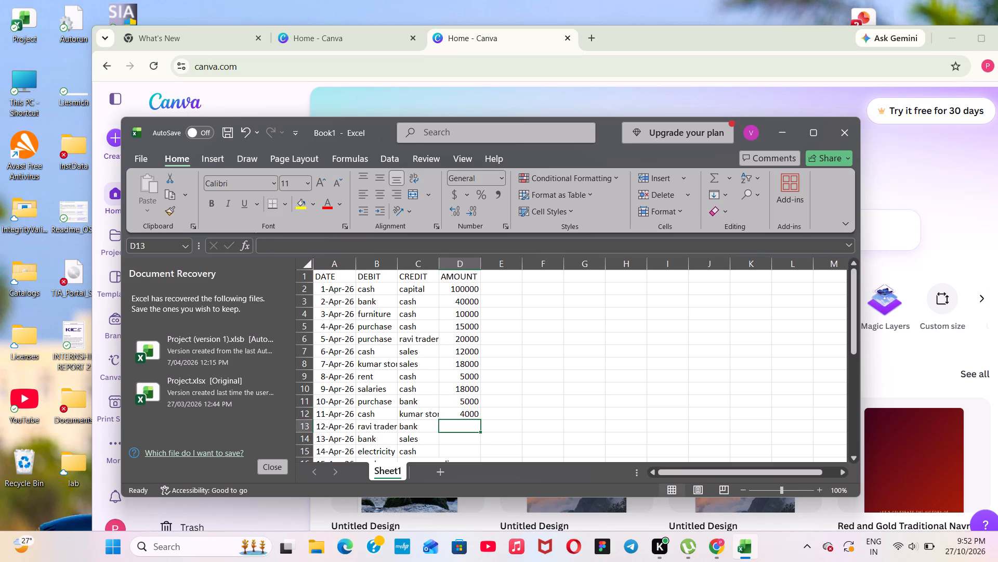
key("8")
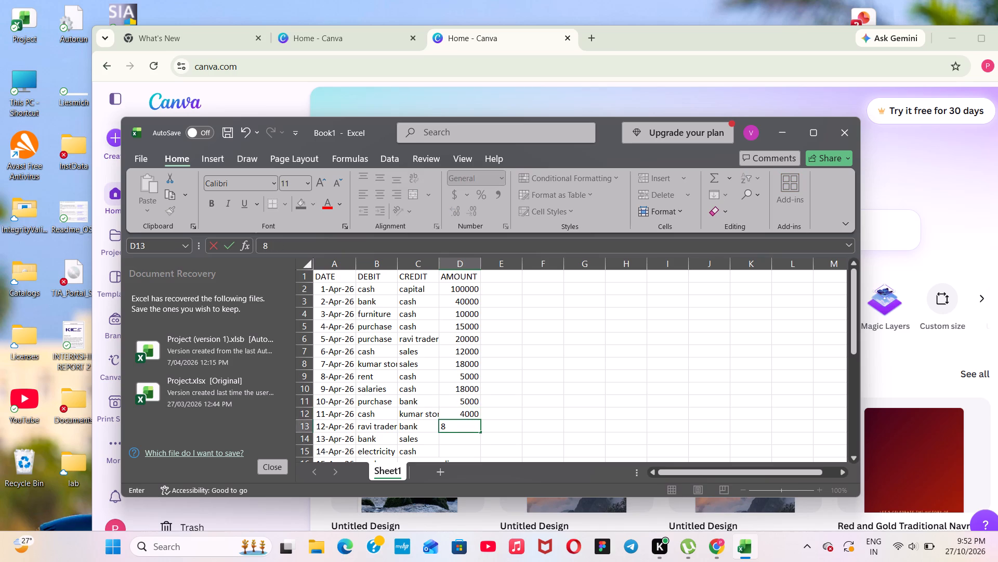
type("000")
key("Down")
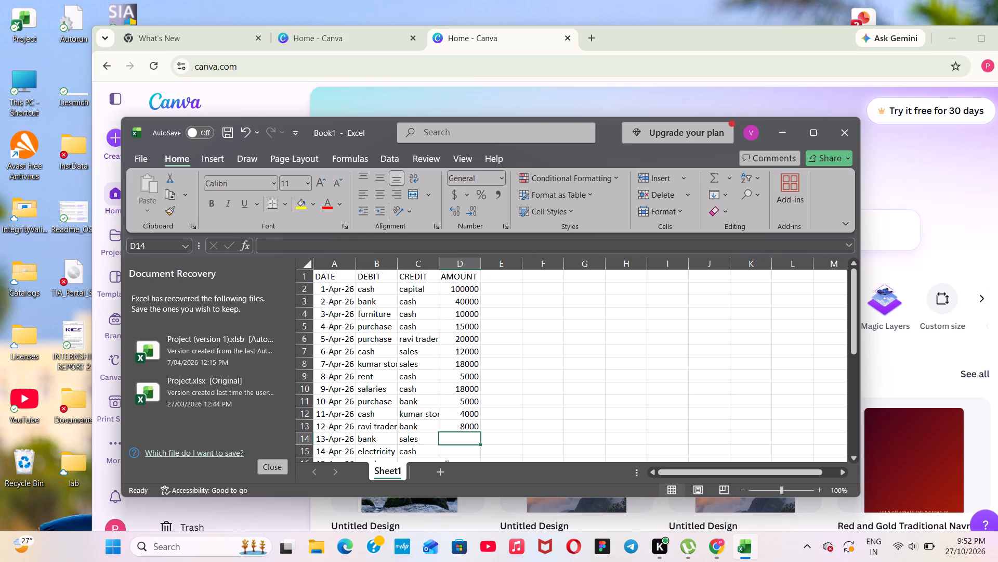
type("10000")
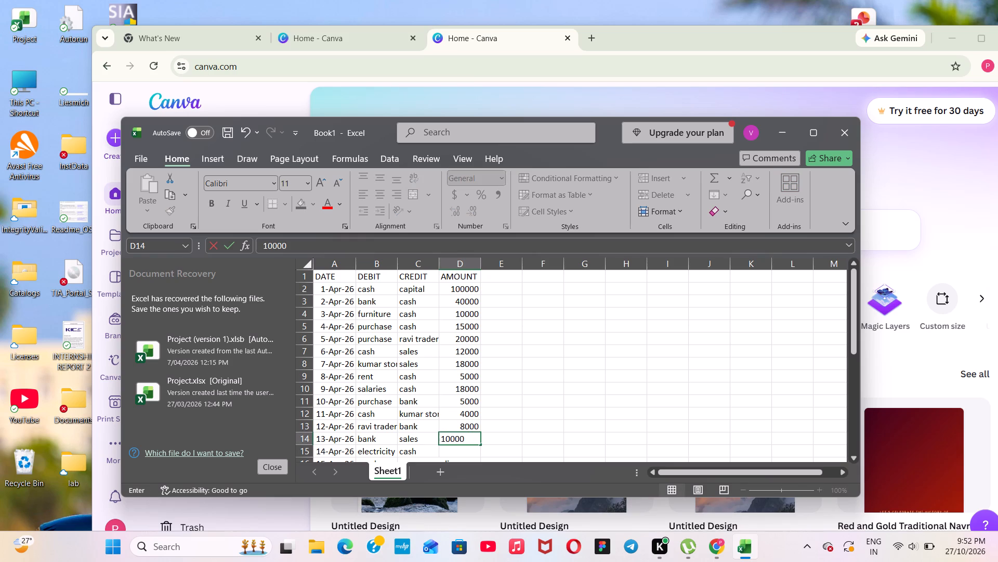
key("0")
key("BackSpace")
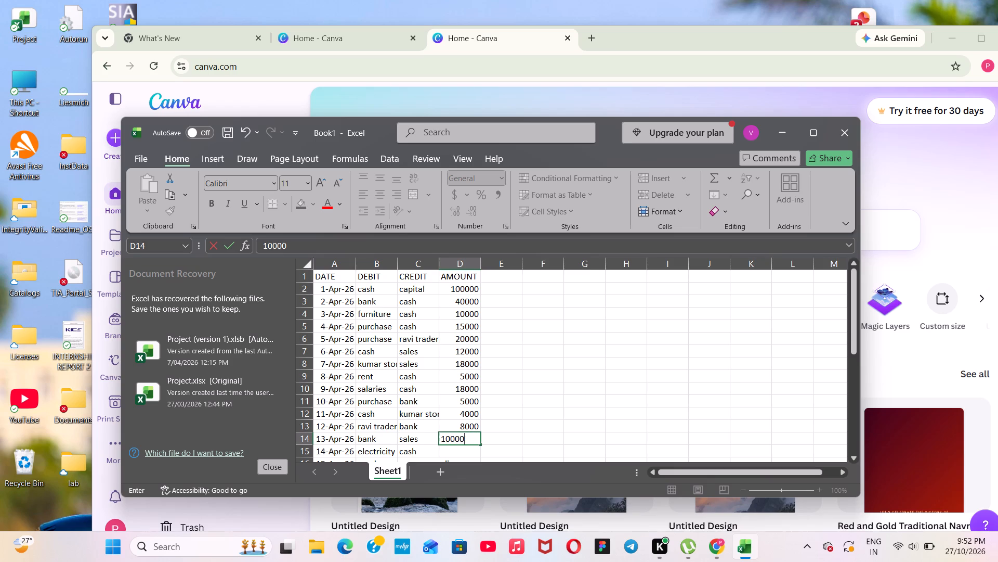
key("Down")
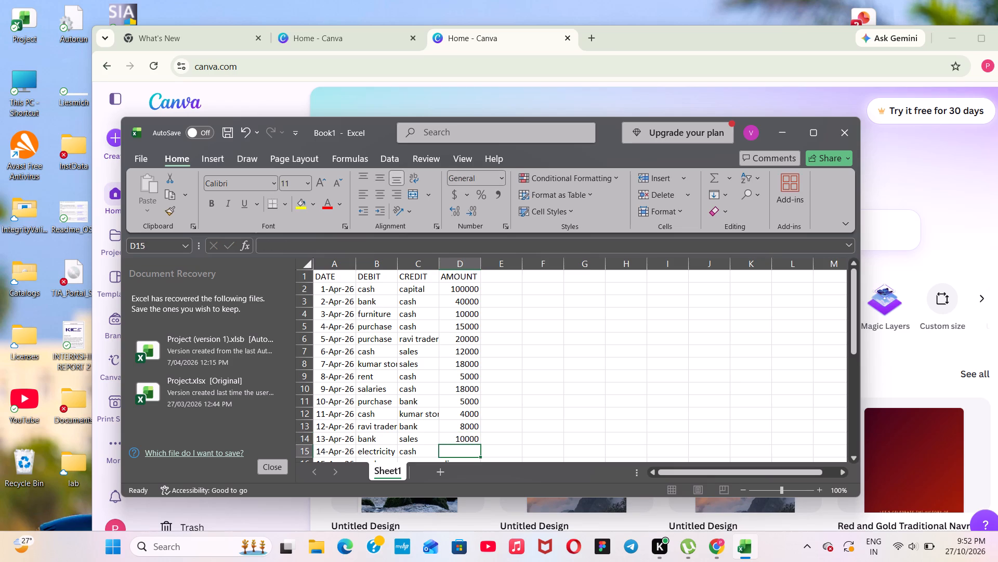
Fill the AMOUNT entries for 14 to 16 April with 12000 in D15, 15000 in D16 and 1500 in D17.
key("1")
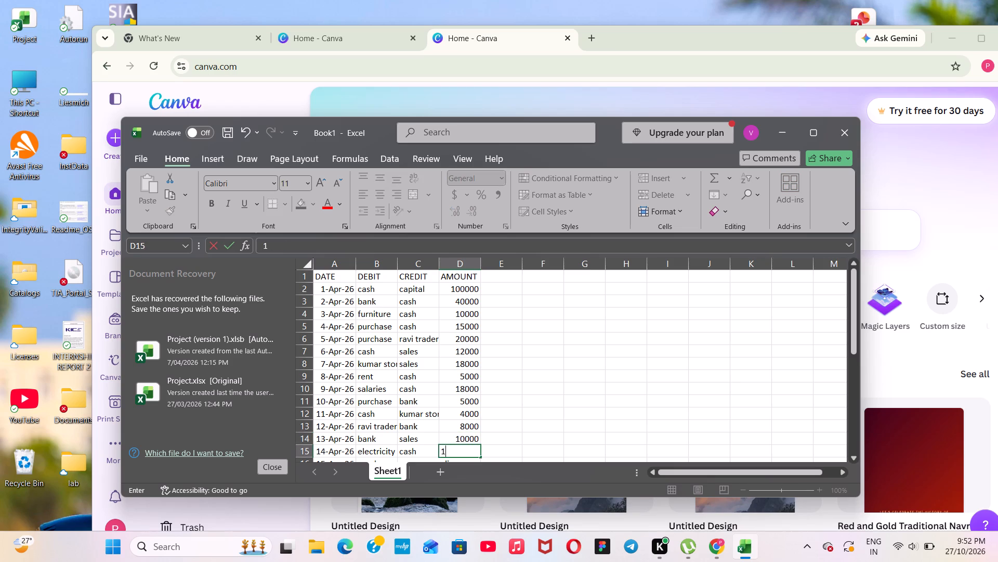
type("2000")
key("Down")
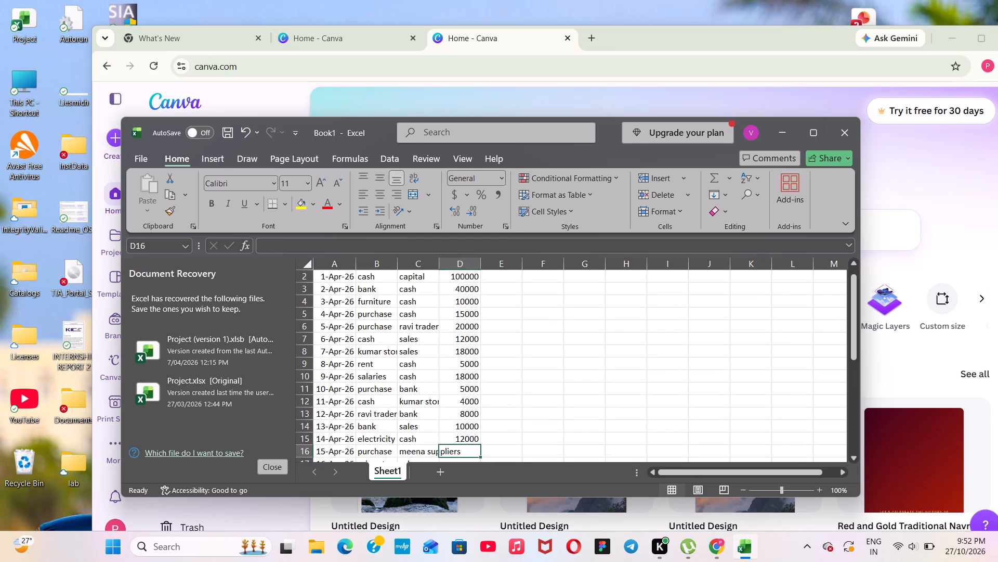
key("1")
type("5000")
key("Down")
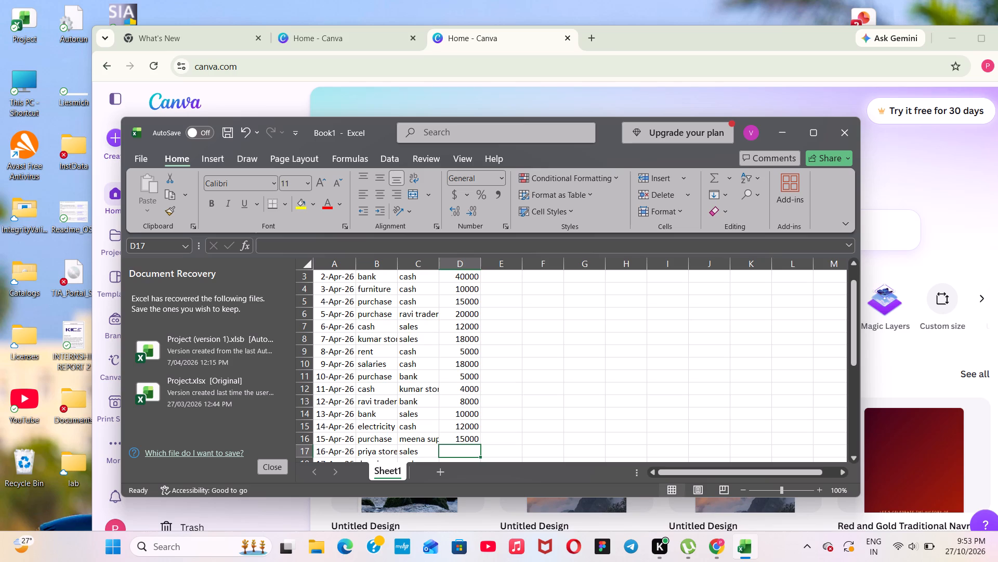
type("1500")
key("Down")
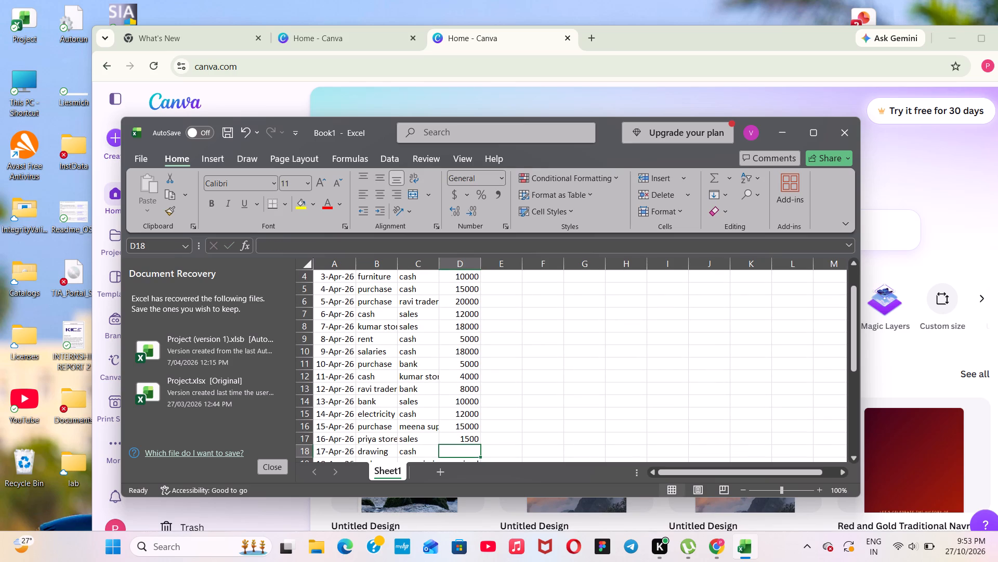
Fill the AMOUNT entries for 17 to 20 April with 10000 in D18, 12000 in D19, 3000 in D20 and 2000 in D21.
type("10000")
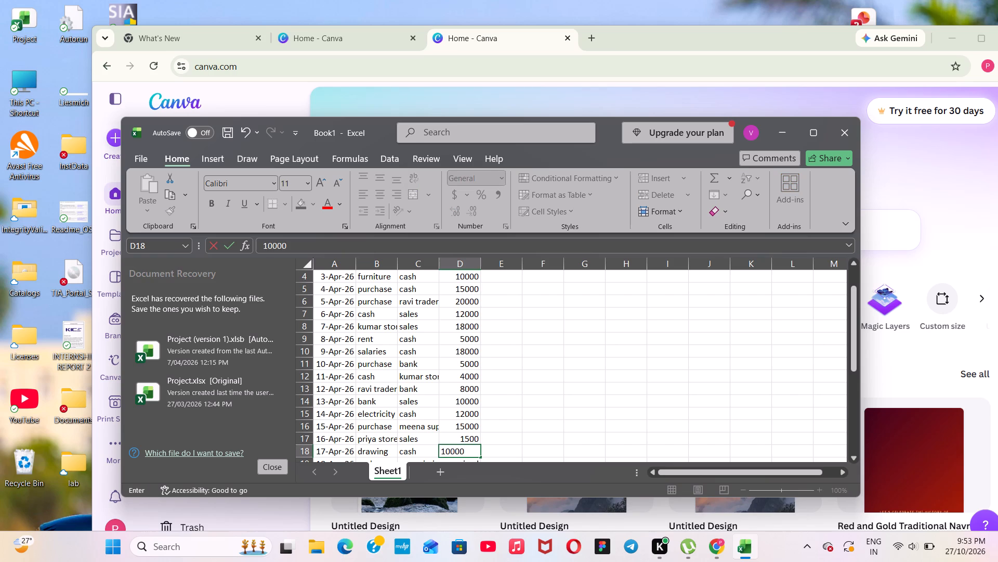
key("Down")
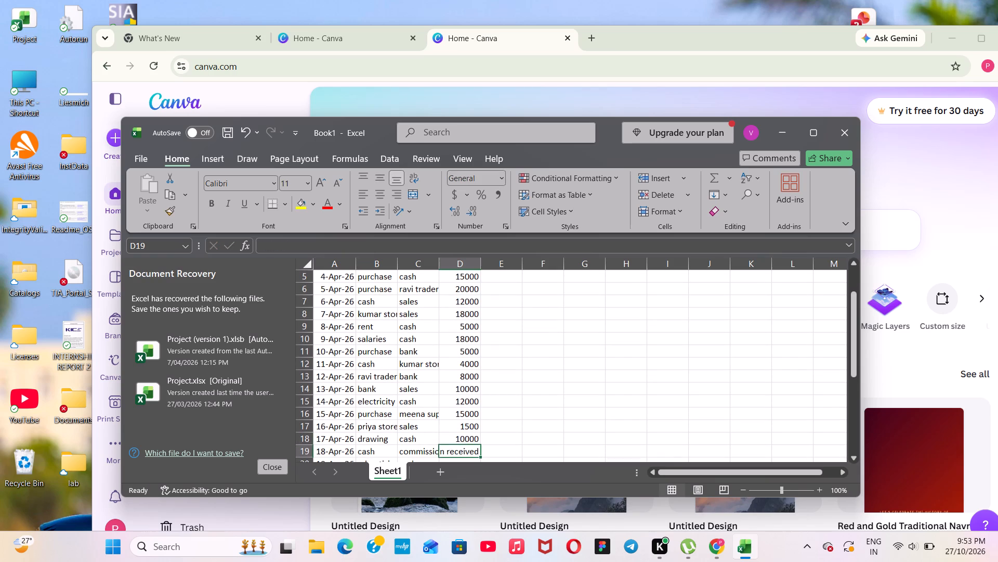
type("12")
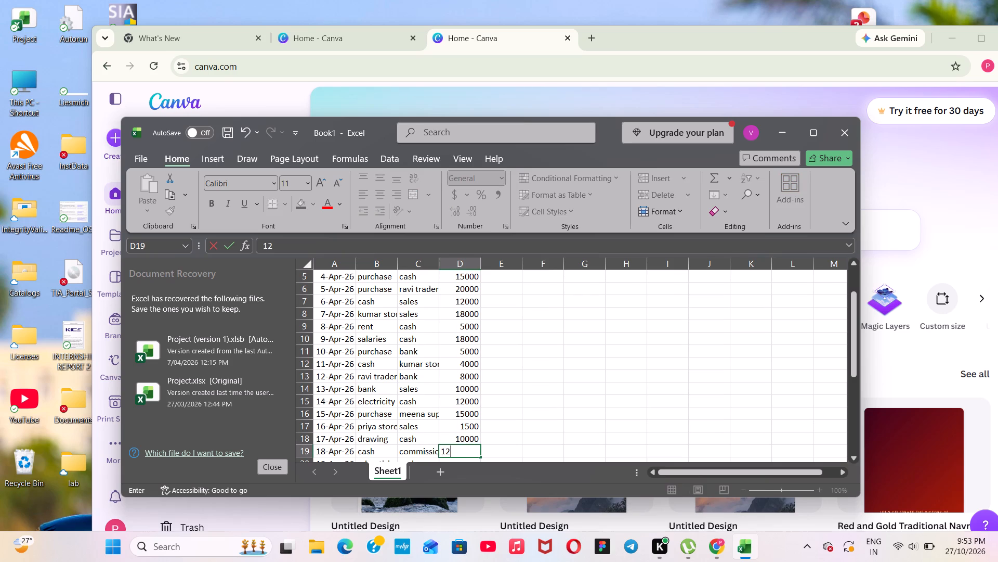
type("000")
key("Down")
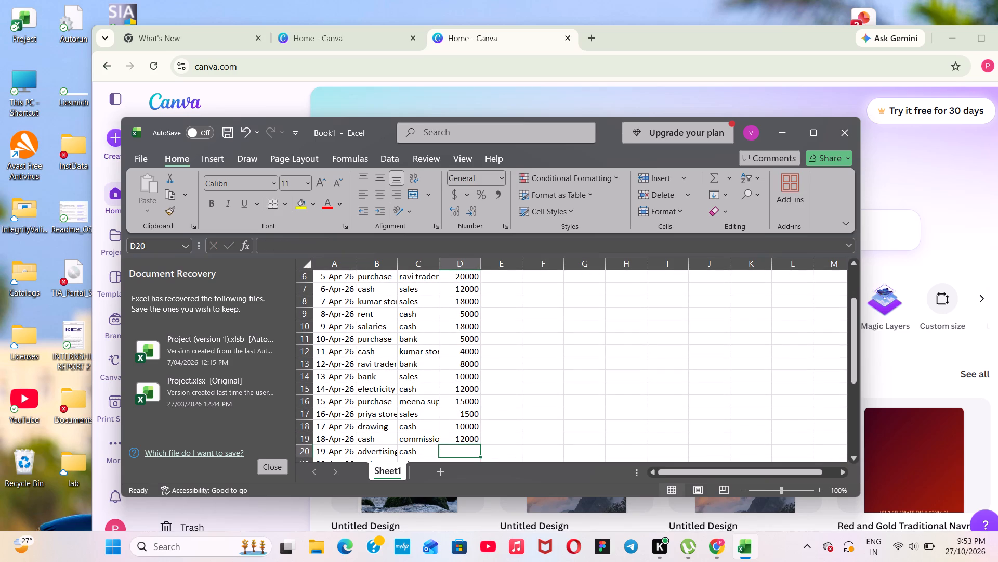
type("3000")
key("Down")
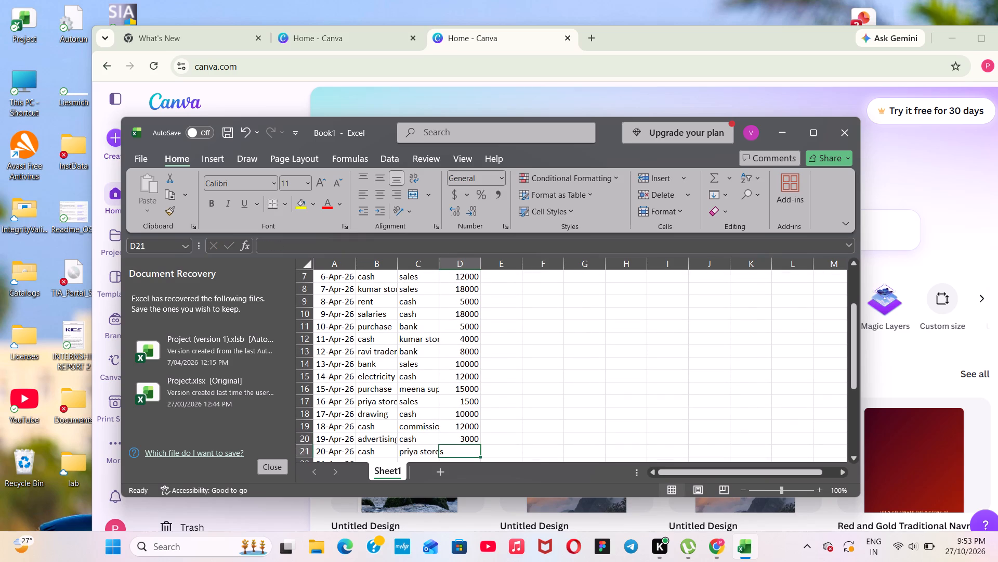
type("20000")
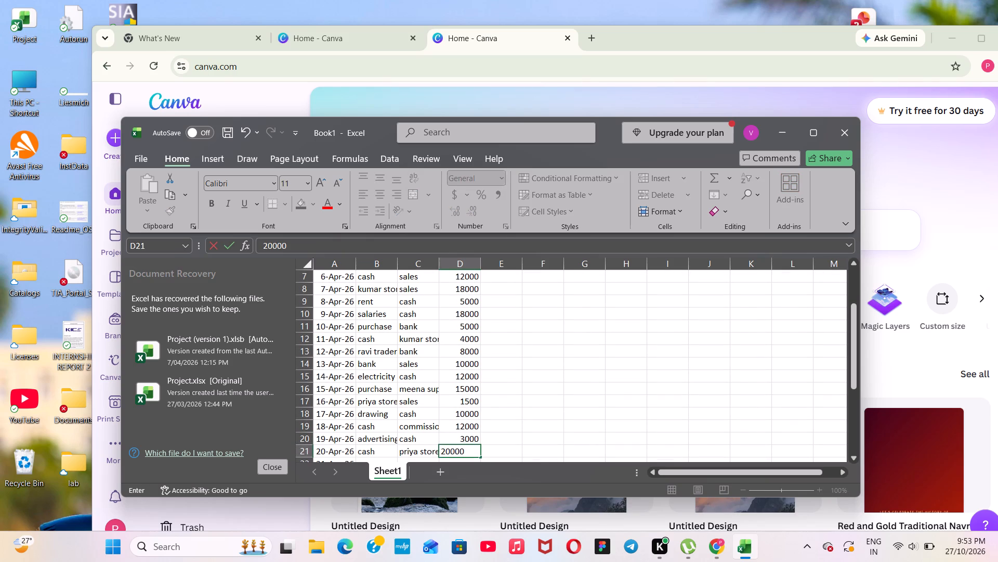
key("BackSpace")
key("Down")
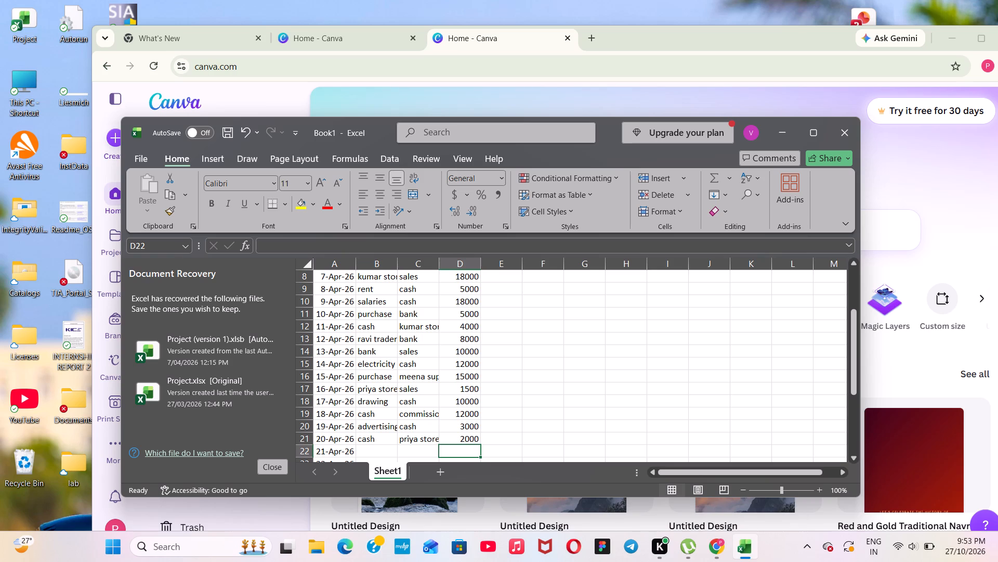
Give the DATE header cell A1 a black fill colour.
scroll(458, 340, "up", 3)
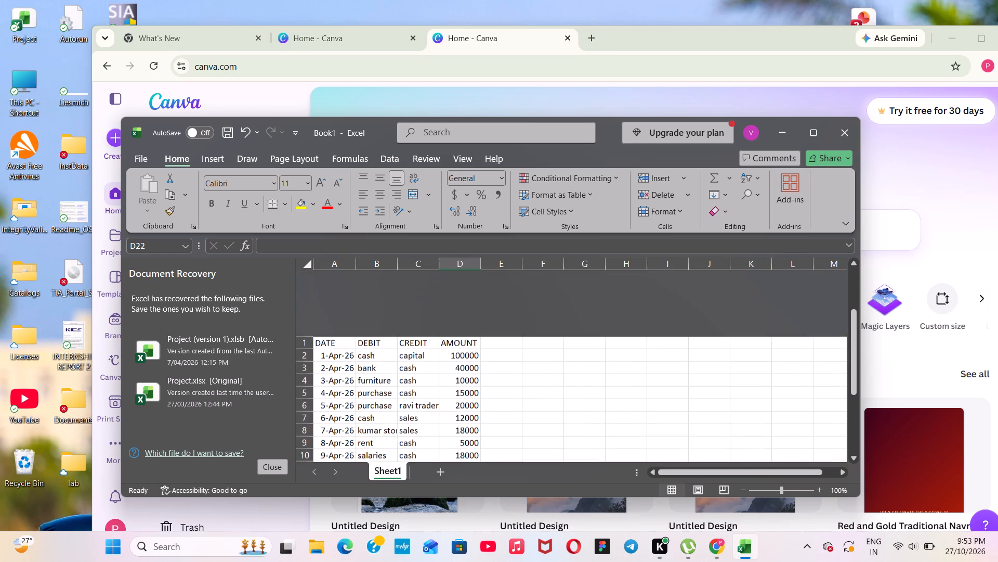
scroll(458, 340, "up", 1)
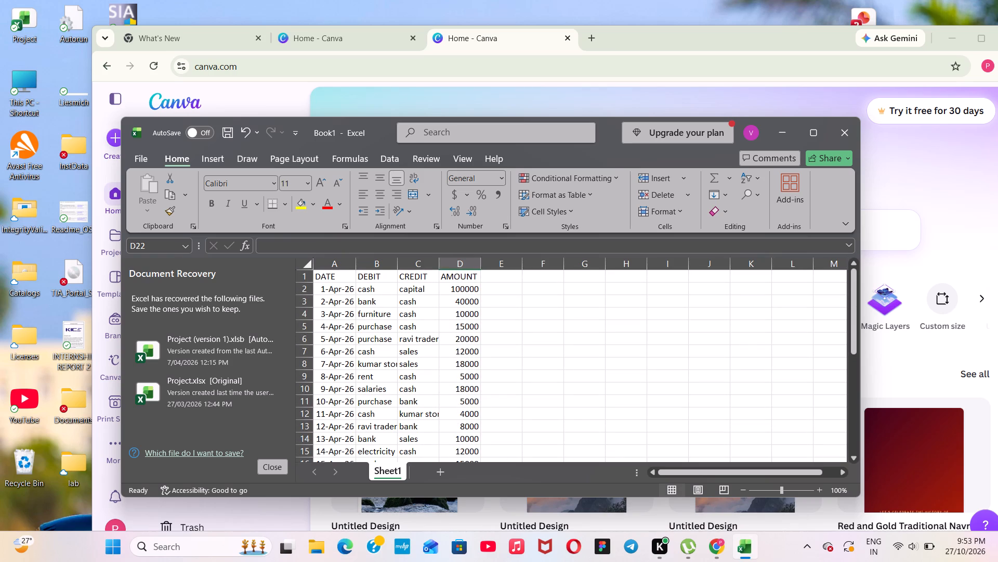
left_click(333, 278)
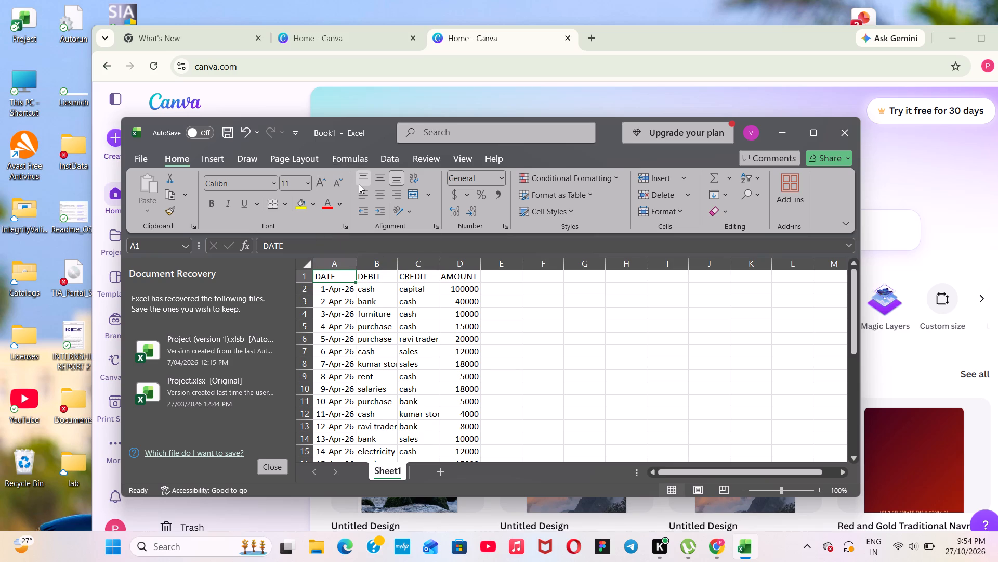
left_click(301, 207)
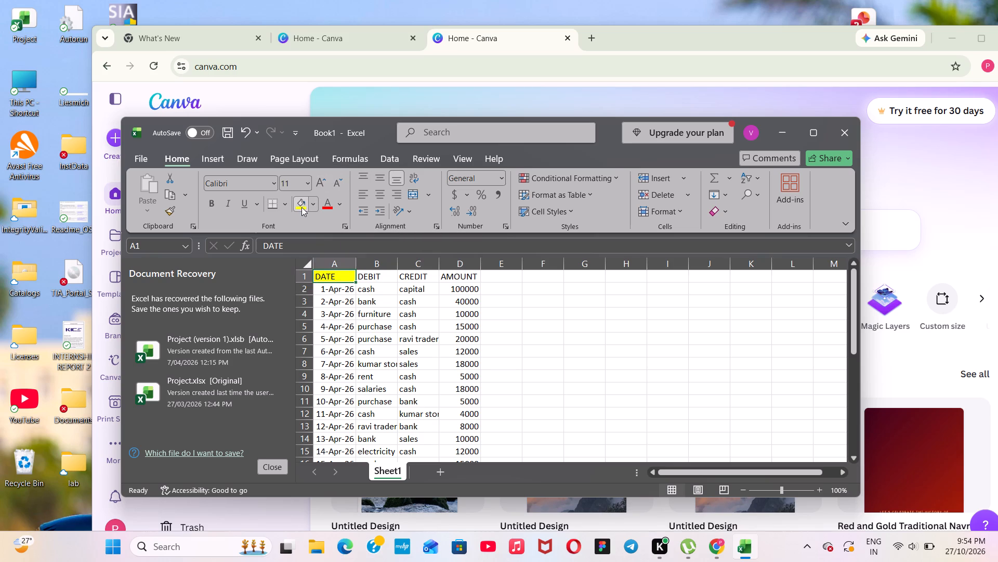
left_click(316, 203)
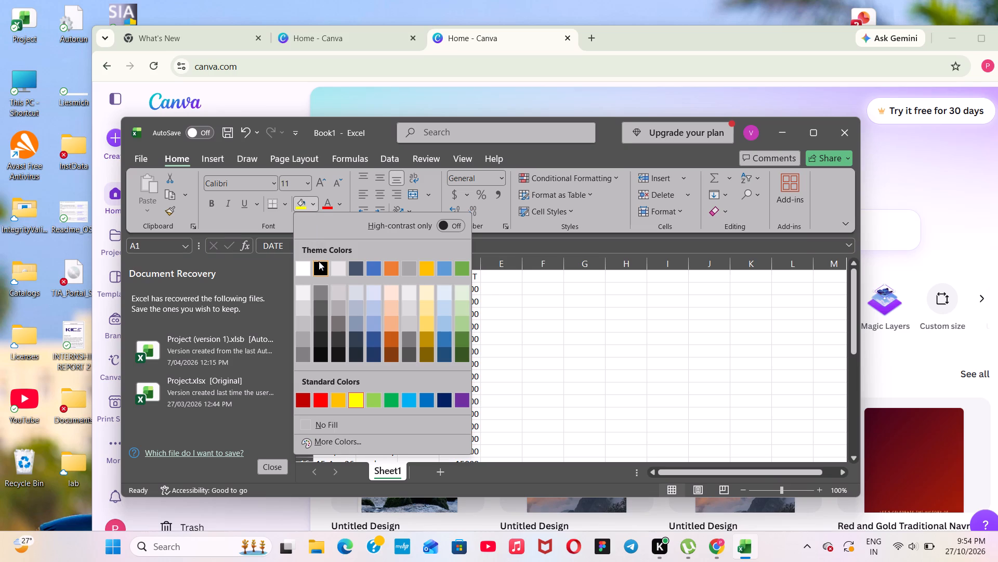
left_click(319, 261)
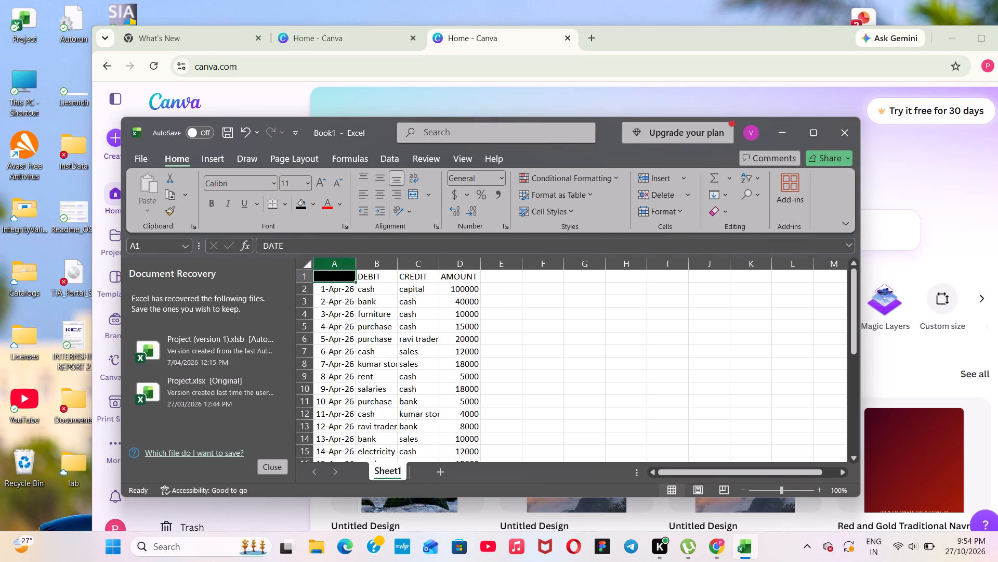
Give the DATE, DEBIT, CREDIT and AMOUNT header cells A1 to D1 the light grey theme fill colour.
left_click(307, 208)
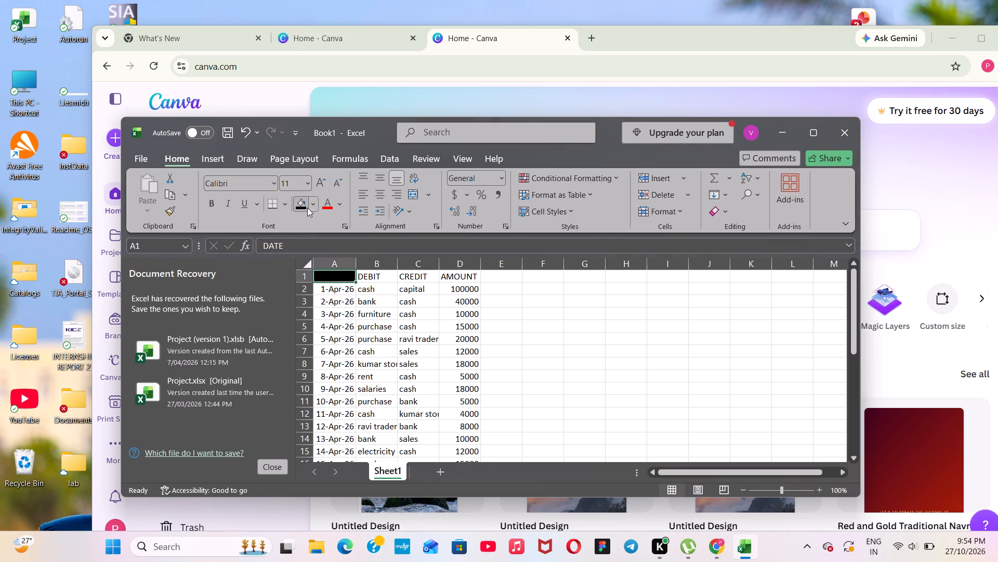
left_click(311, 206)
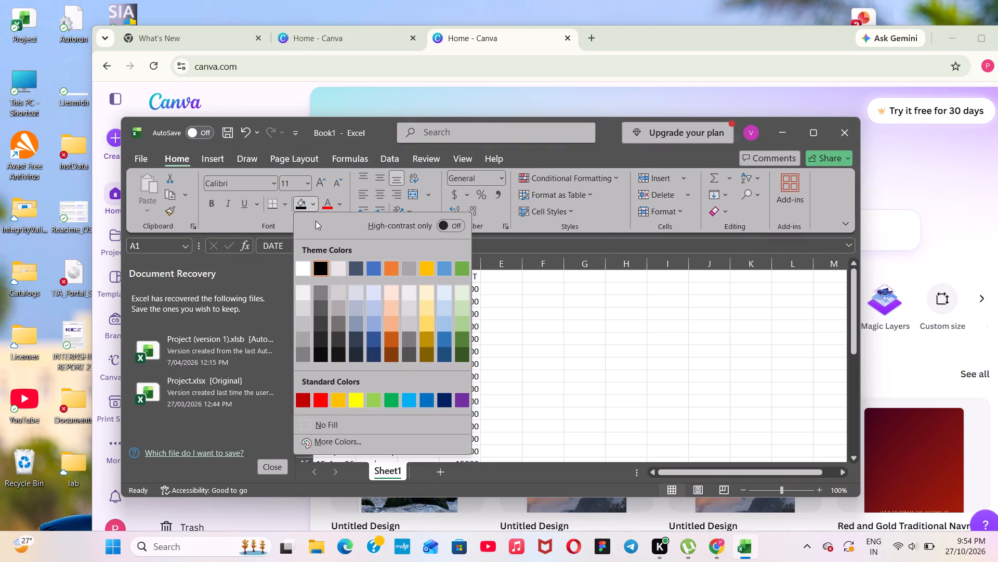
left_click(332, 269)
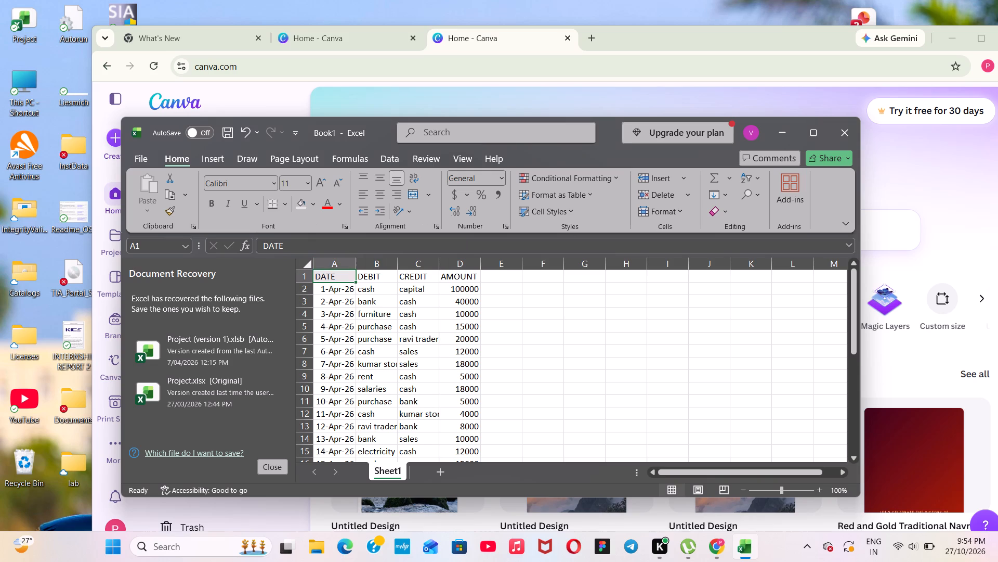
left_click(371, 280)
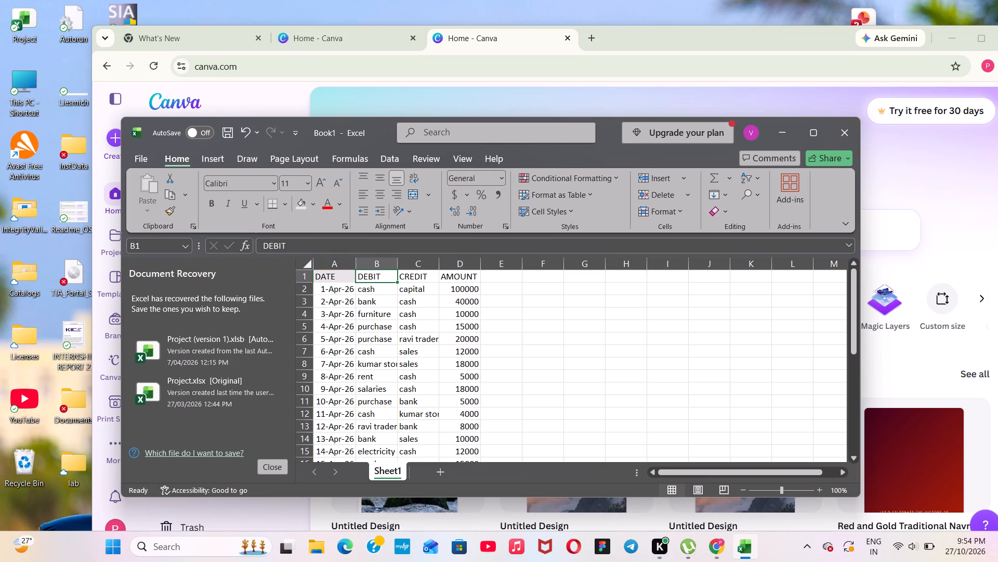
left_click(299, 205)
left_click(314, 207)
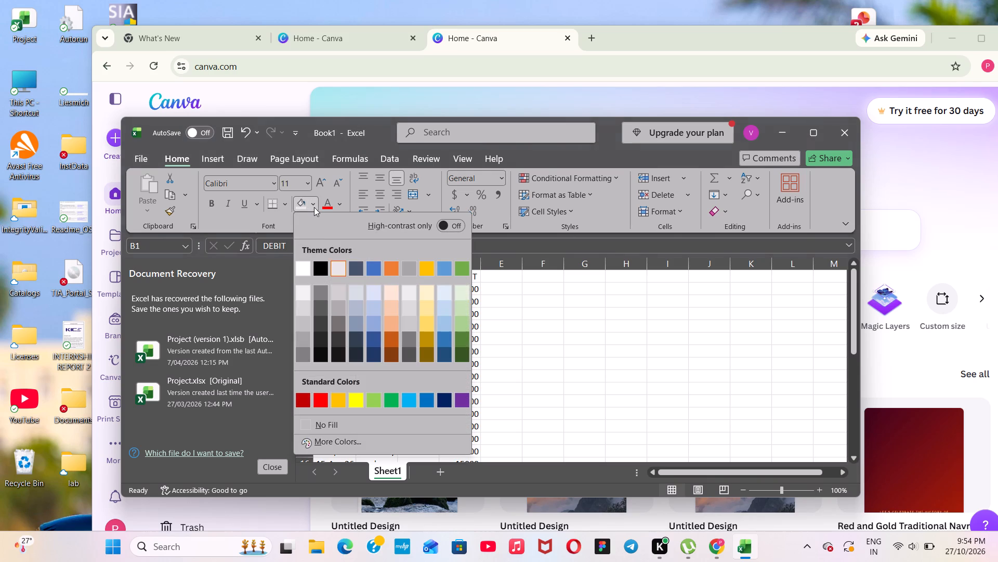
left_click(336, 265)
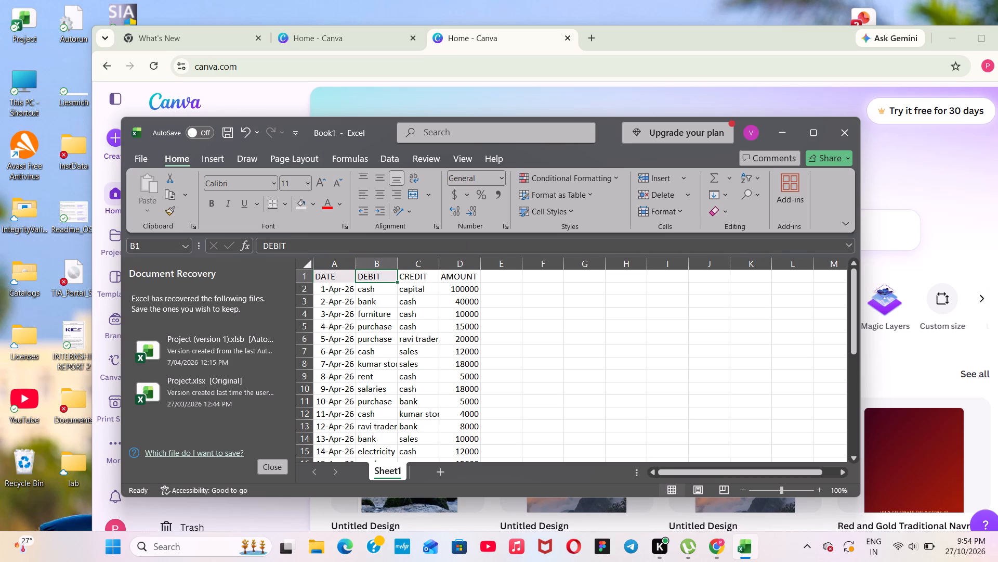
left_click(414, 277)
left_click(311, 203)
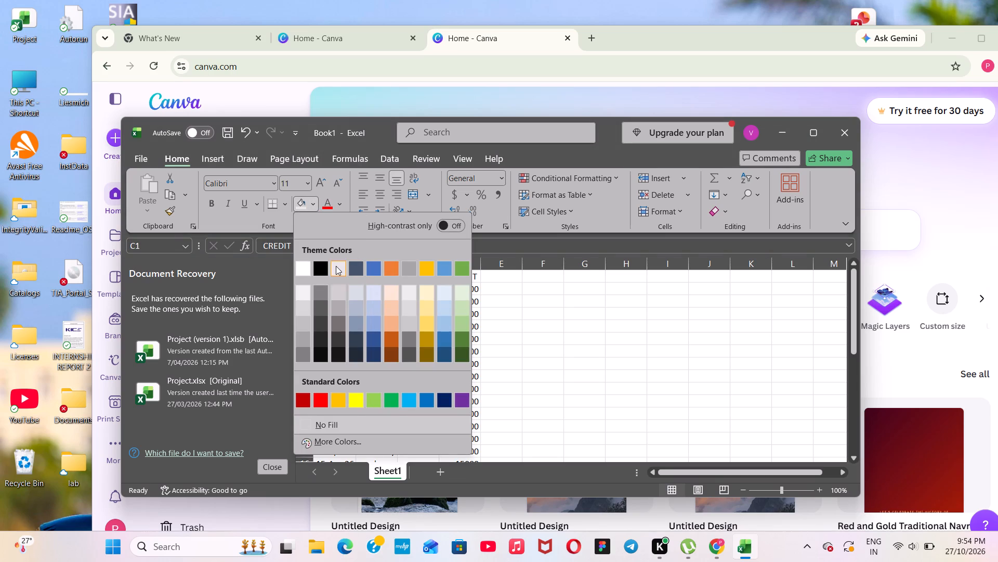
left_click(335, 266)
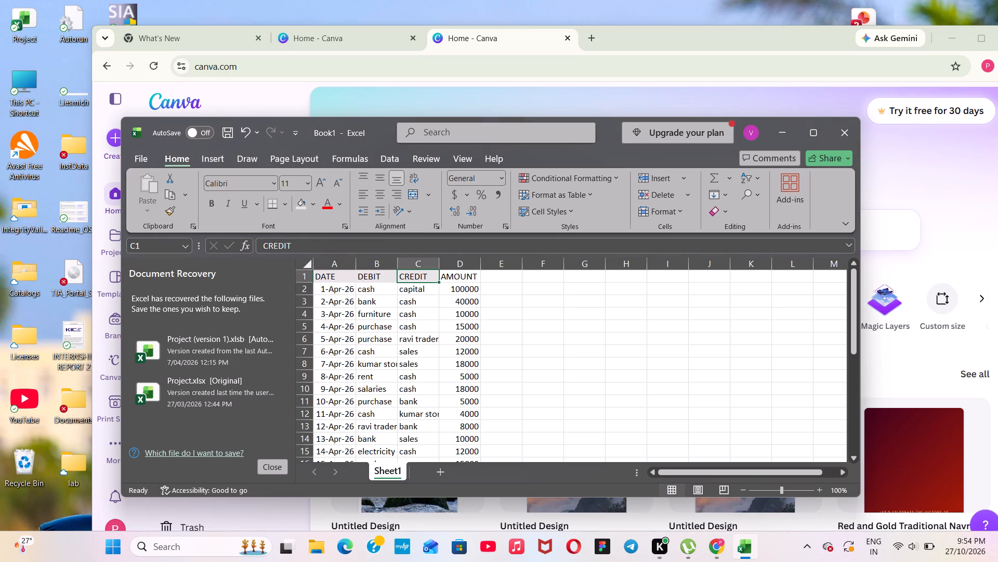
left_click(451, 281)
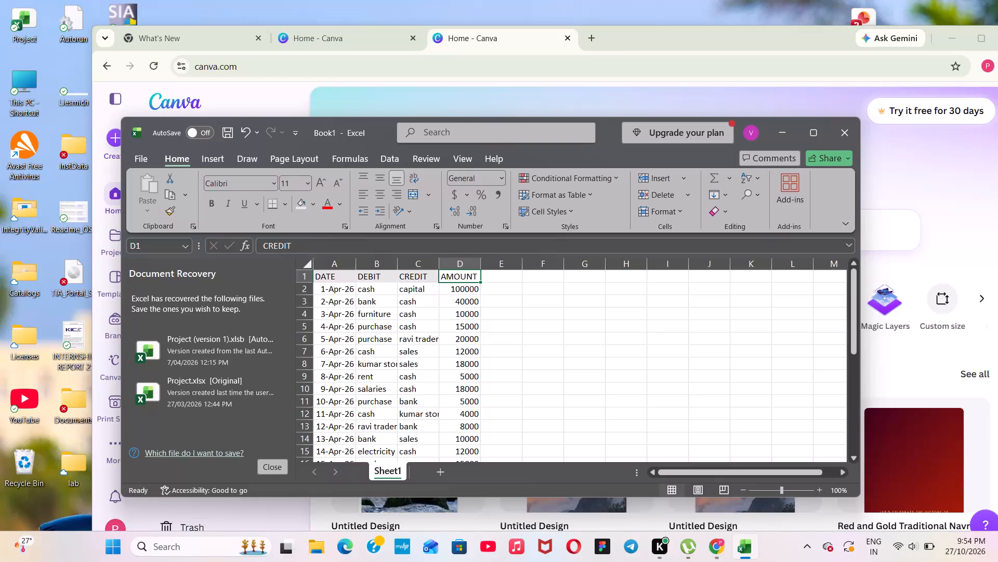
left_click(305, 206)
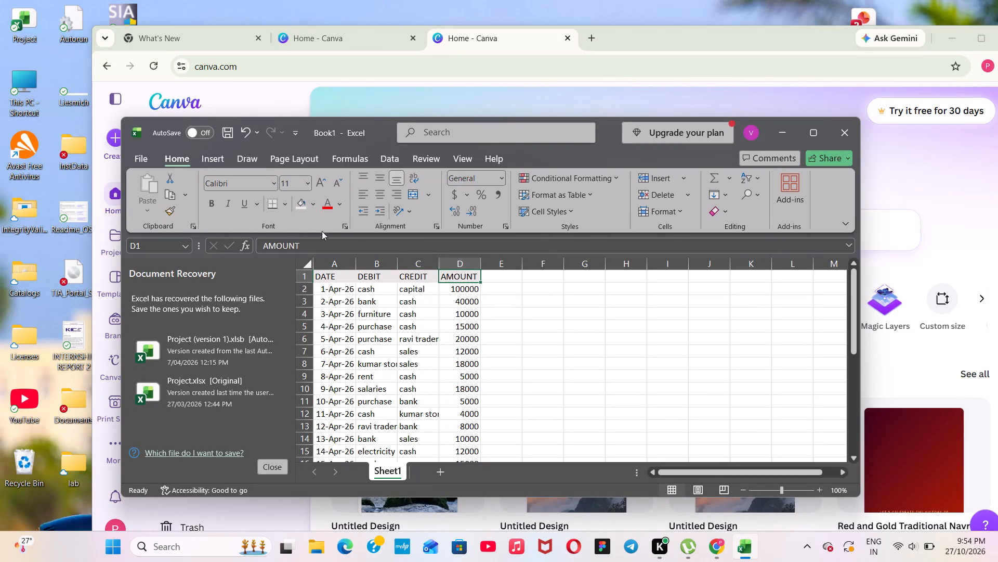
left_click(312, 202)
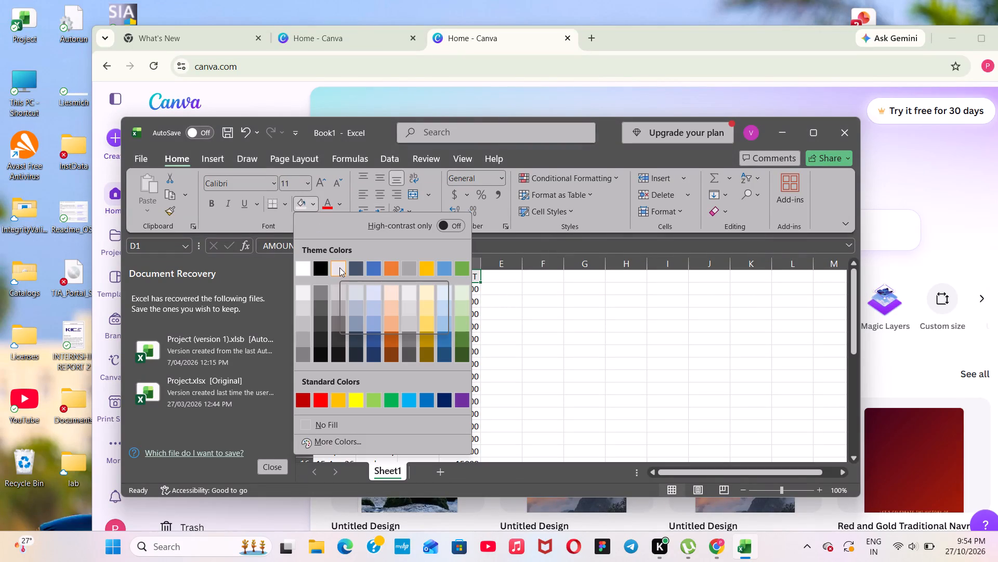
left_click(340, 267)
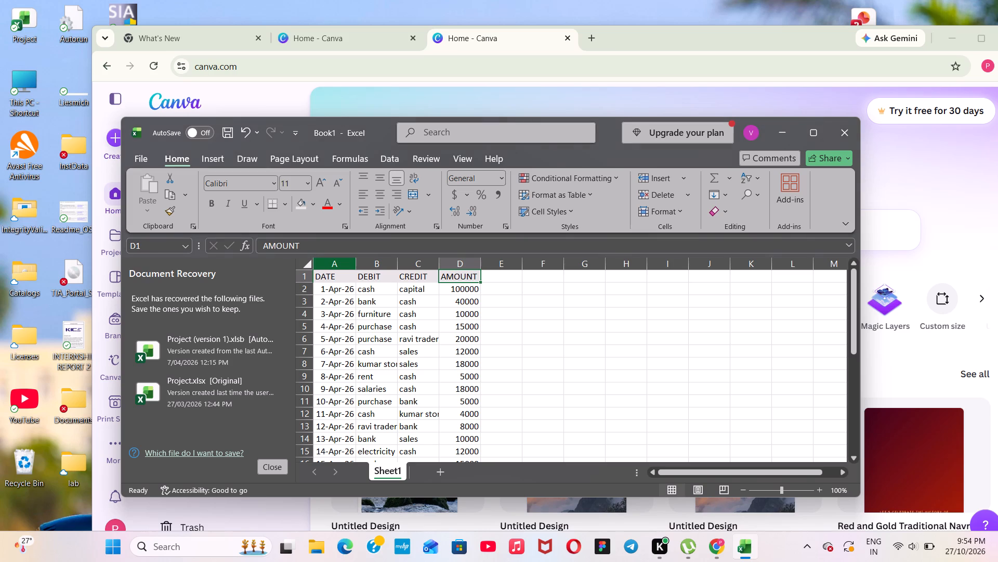
left_click(317, 287)
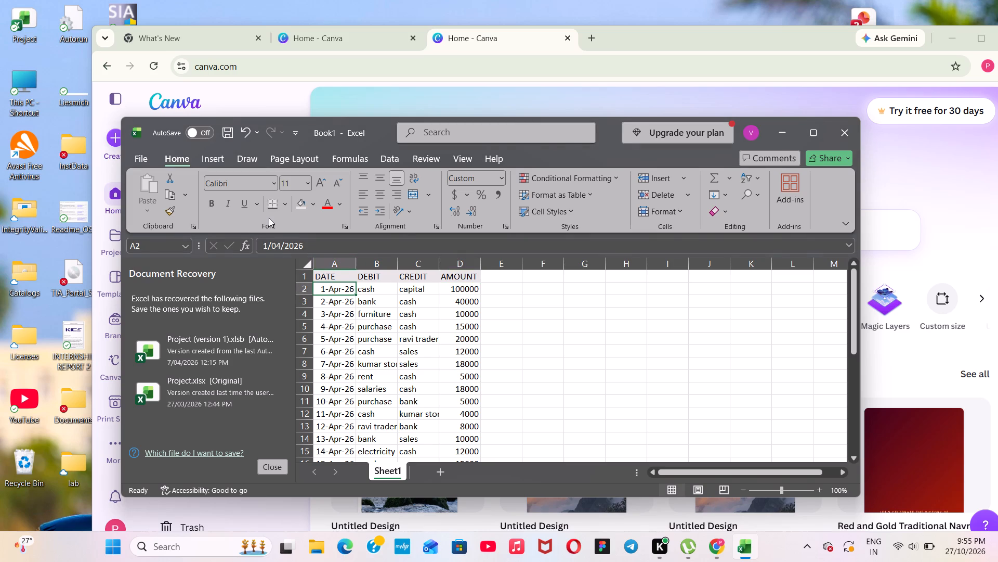
Save the workbook as excel in the OneDrive Documents folder and dismiss the automatic-saving tip.
key("ctrl+s")
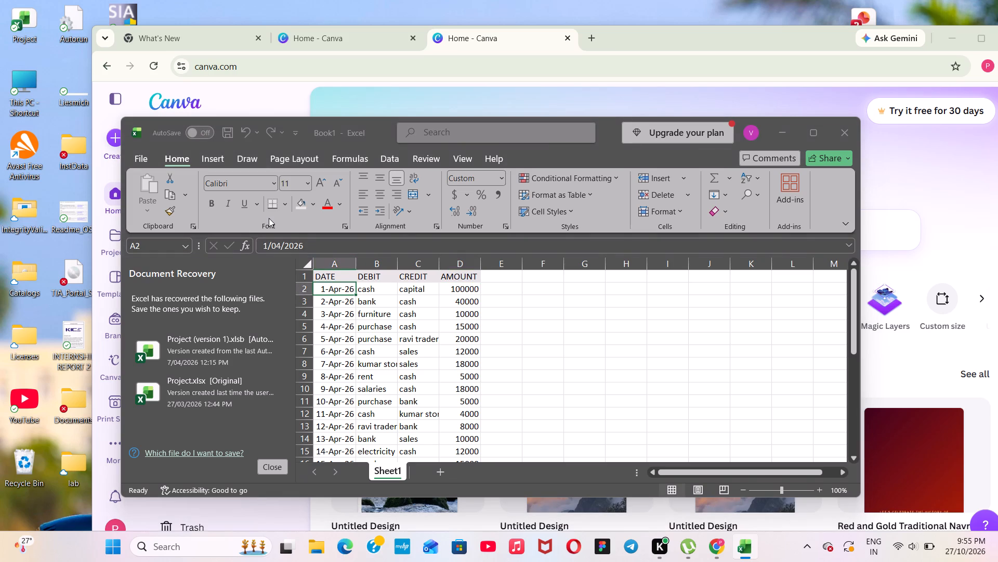
key("BackSpace")
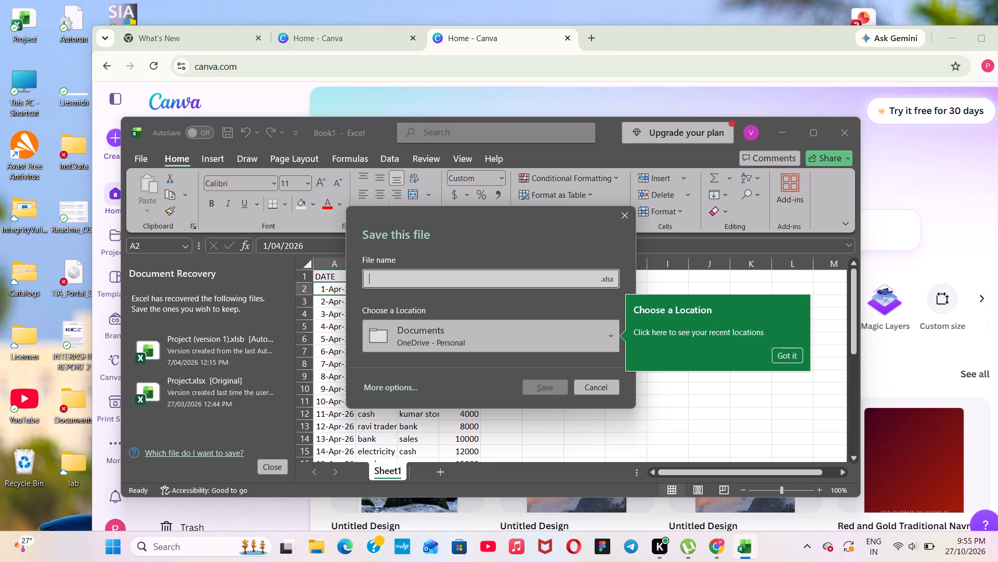
type("transactio")
key("n")
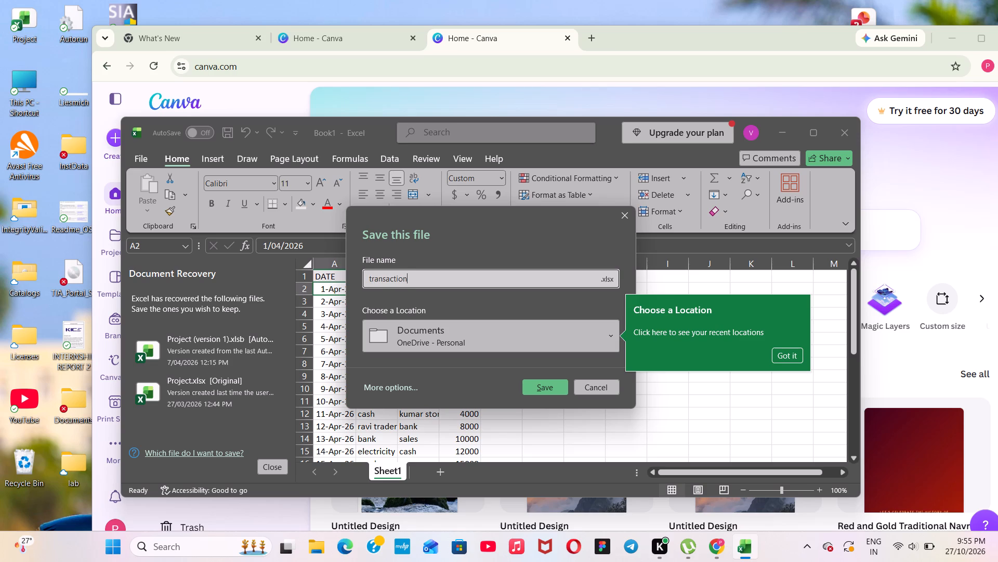
key("BackSpace")
key("BackSpace")
key("BackSpace")
key("BackSpace")
key("BackSpace")
key("BackSpace")
key("BackSpace")
key("BackSpace")
key("BackSpace")
key("BackSpace")
key("BackSpace")
key("BackSpace")
key("BackSpace")
key("BackSpace")
key("BackSpace")
key("BackSpace")
key("BackSpace")
key("BackSpace")
key("BackSpace")
key("BackSpace")
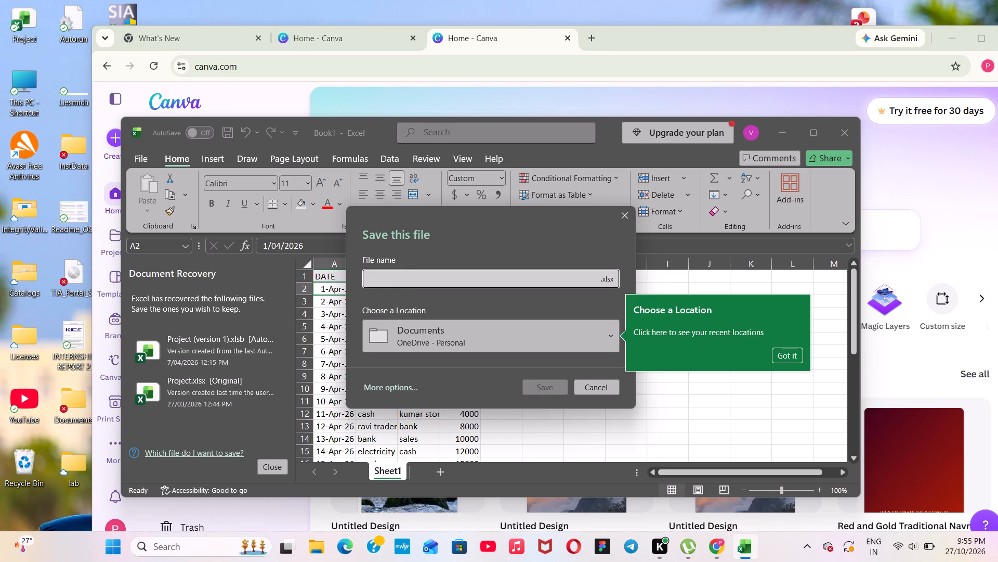
type("ec")
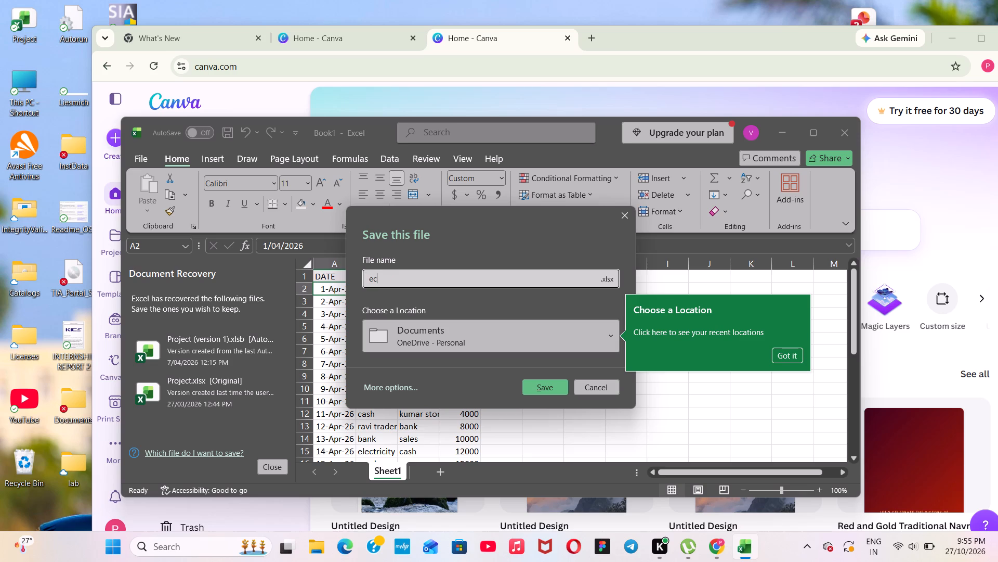
key("BackSpace")
type("xcel")
left_click(535, 387)
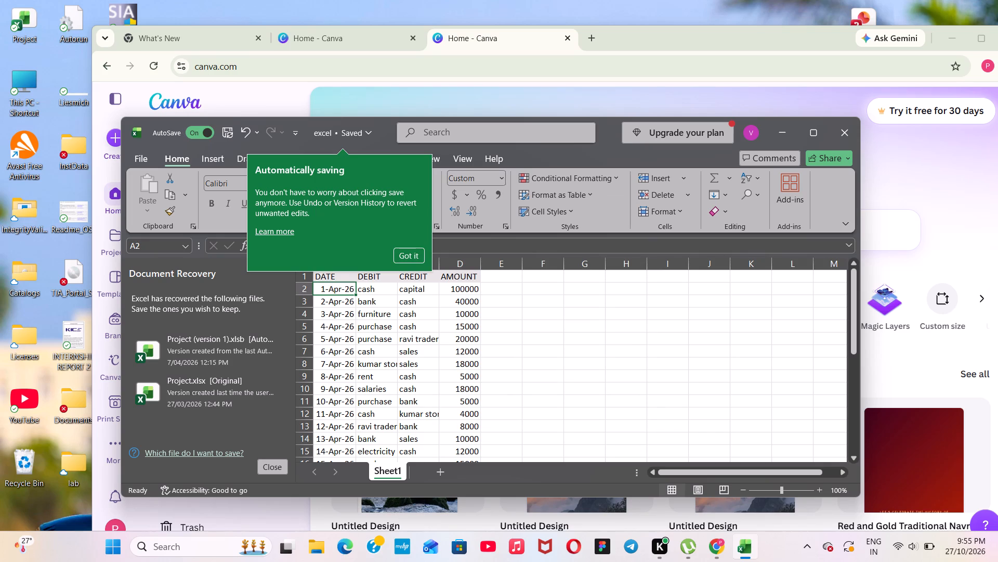
left_click(411, 258)
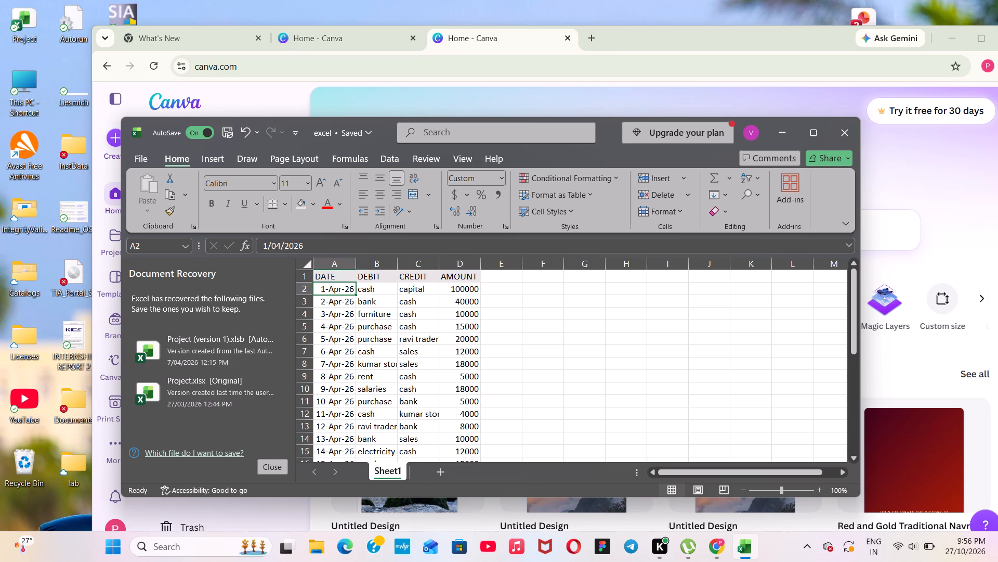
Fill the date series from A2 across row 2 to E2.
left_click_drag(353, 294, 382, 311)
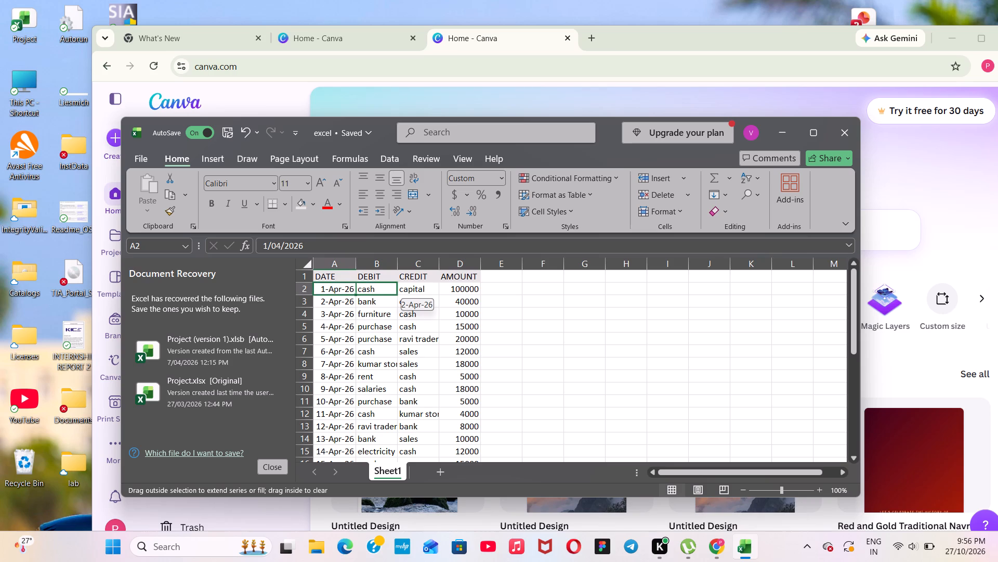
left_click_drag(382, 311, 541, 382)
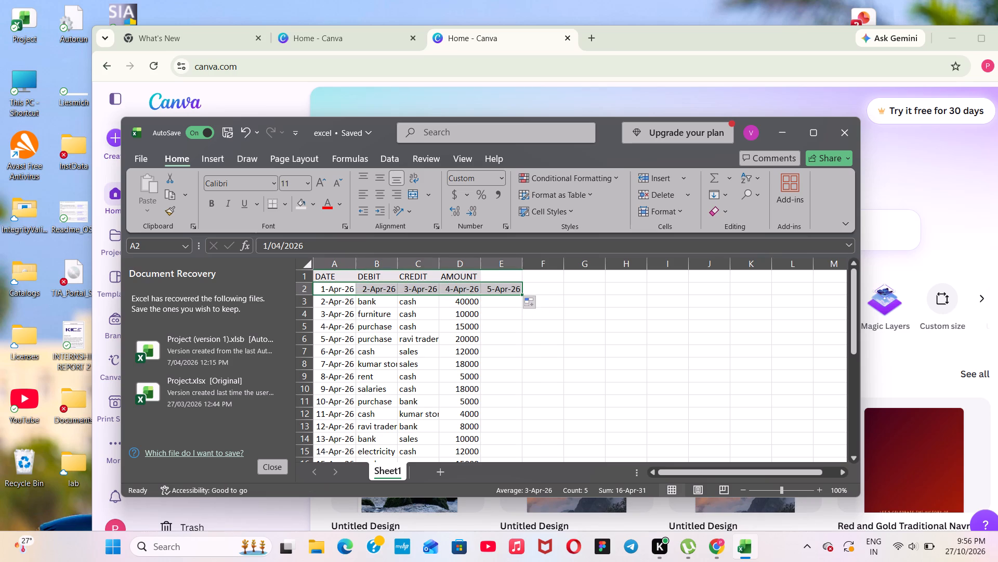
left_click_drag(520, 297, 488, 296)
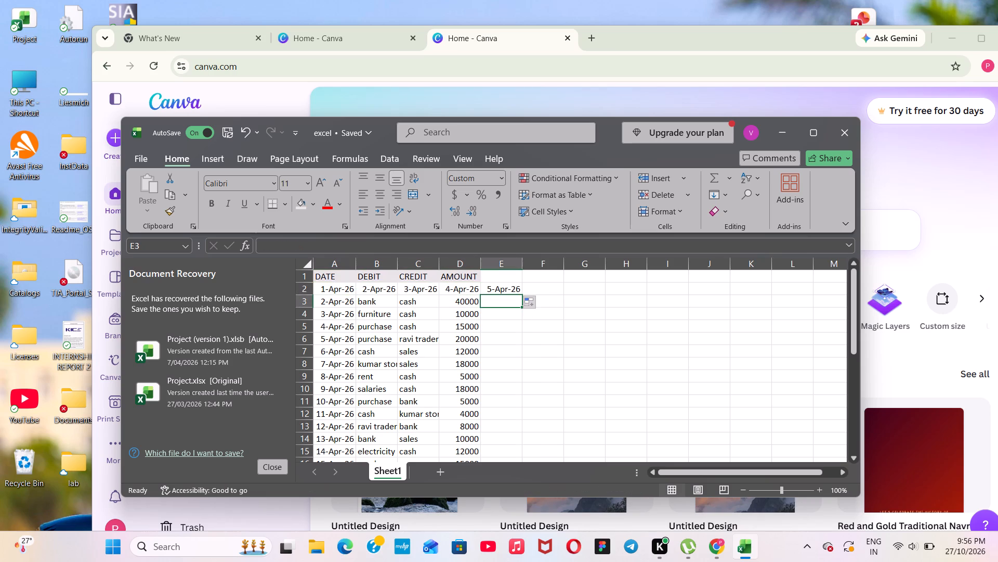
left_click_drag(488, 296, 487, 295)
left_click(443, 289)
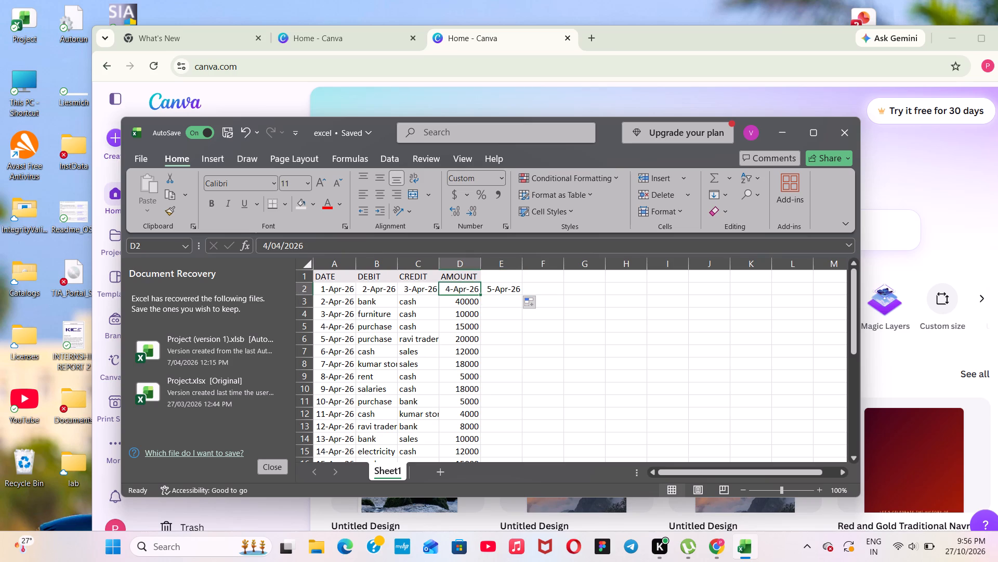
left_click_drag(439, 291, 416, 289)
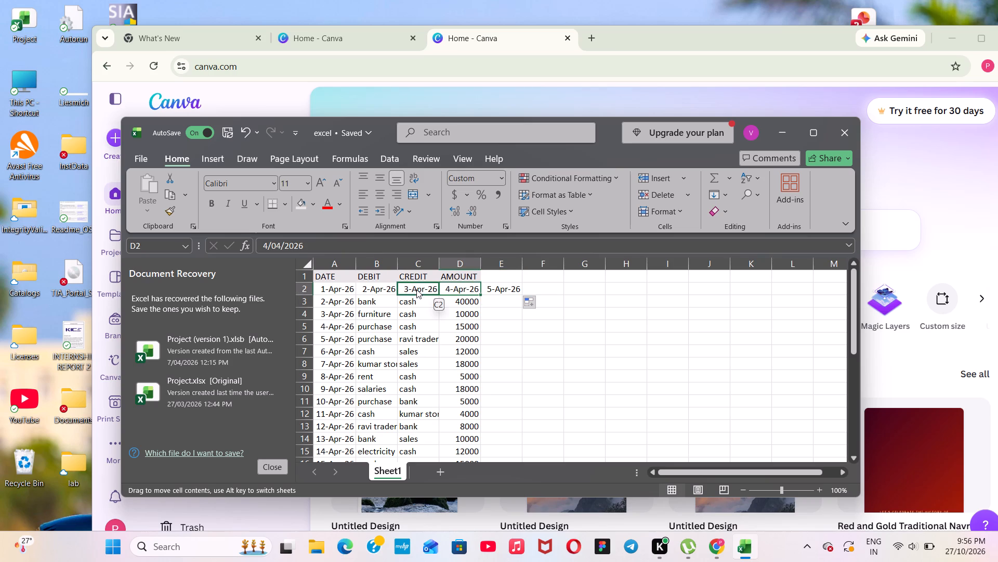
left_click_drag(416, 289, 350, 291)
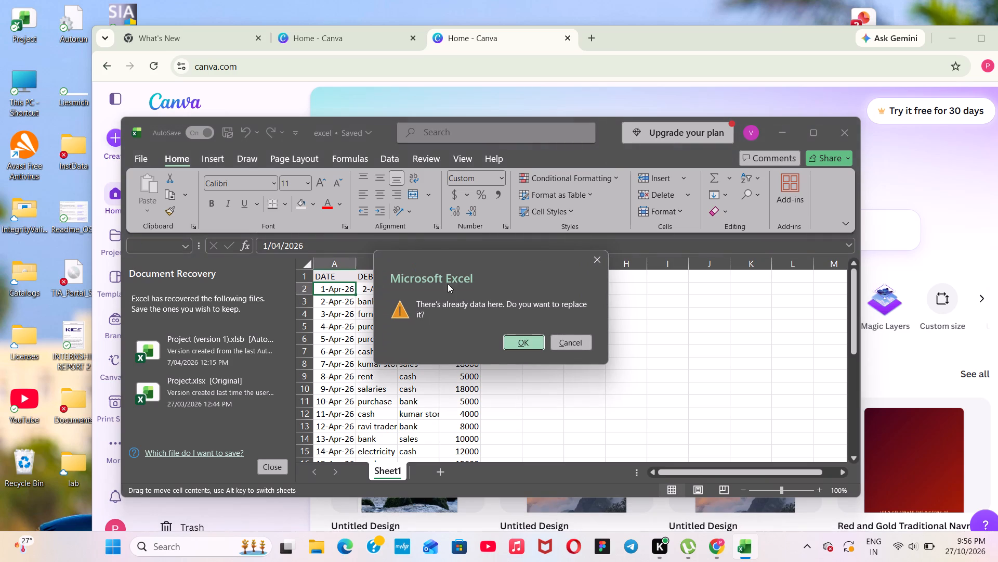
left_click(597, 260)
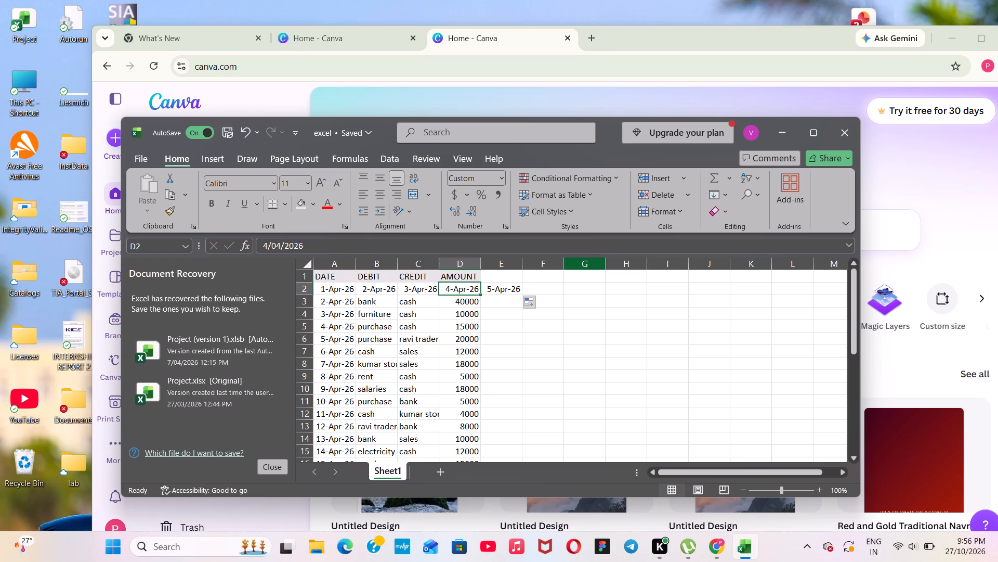
Fill the date series from A2 across row 2 to G2.
left_click(325, 291)
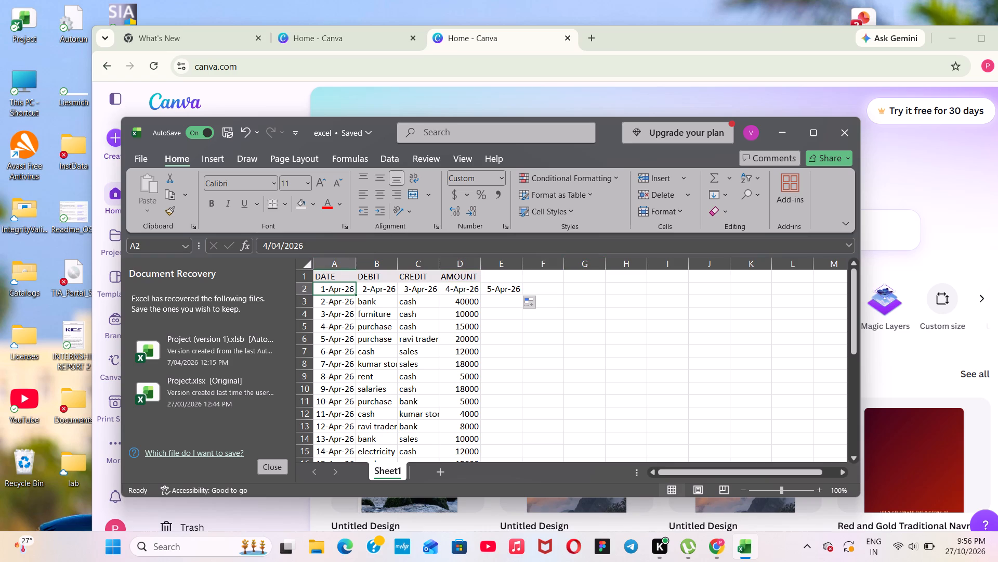
left_click_drag(354, 292, 576, 288)
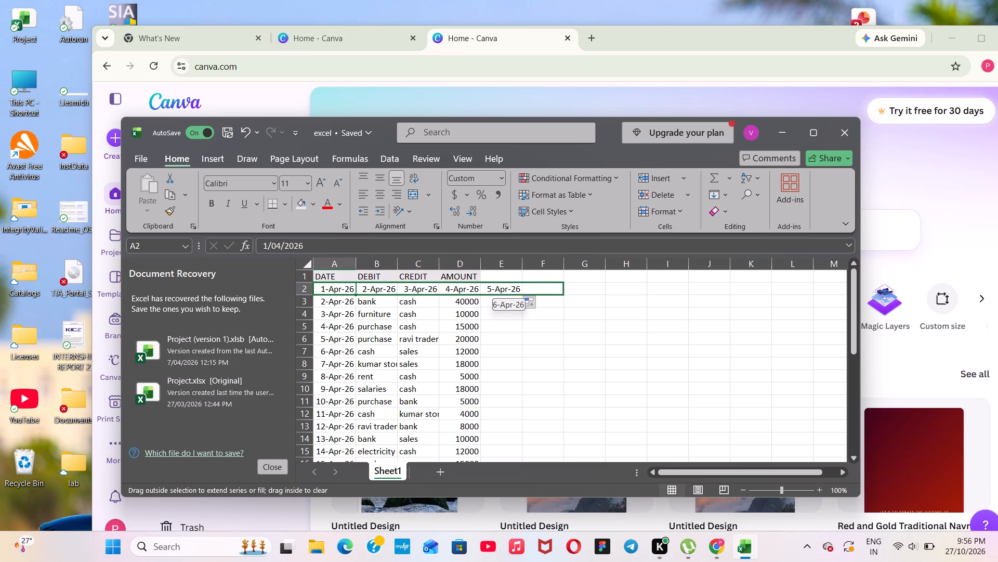
left_click_drag(576, 288, 586, 288)
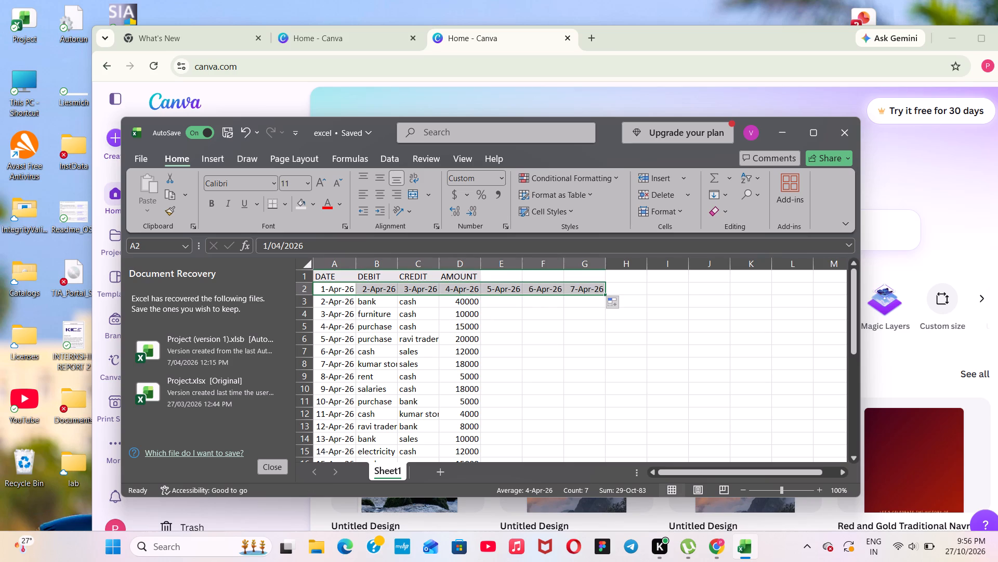
Clear the date in A2 and remove the filled date from G2 at the end of the row 2 series.
key("BackSpace")
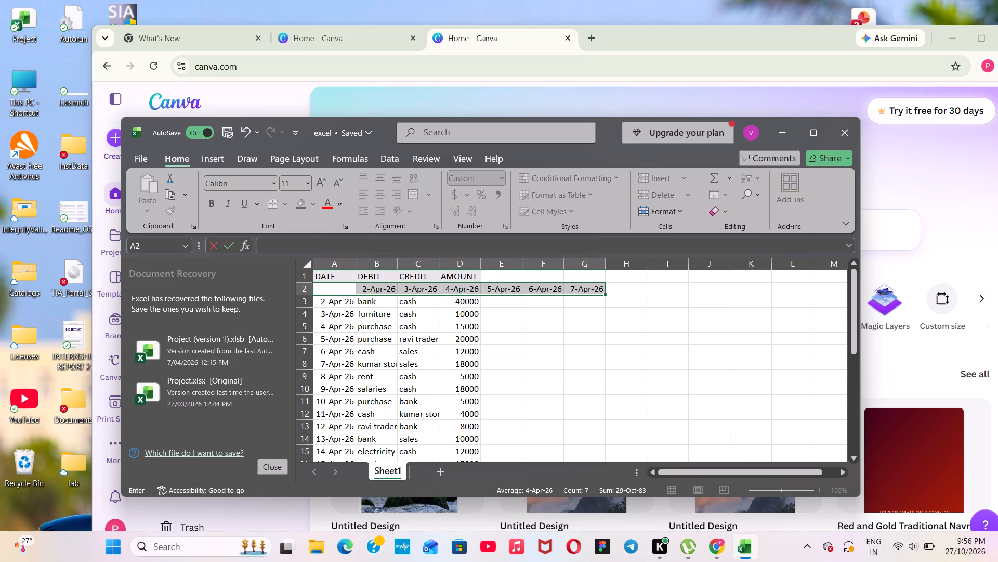
left_click_drag(606, 296, 557, 297)
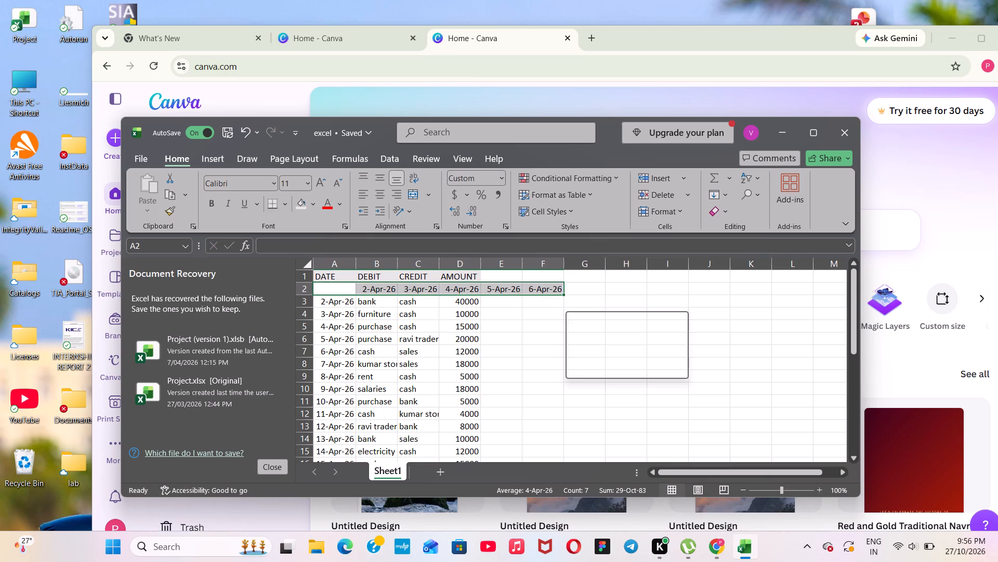
key("BackSpace")
left_click(562, 290)
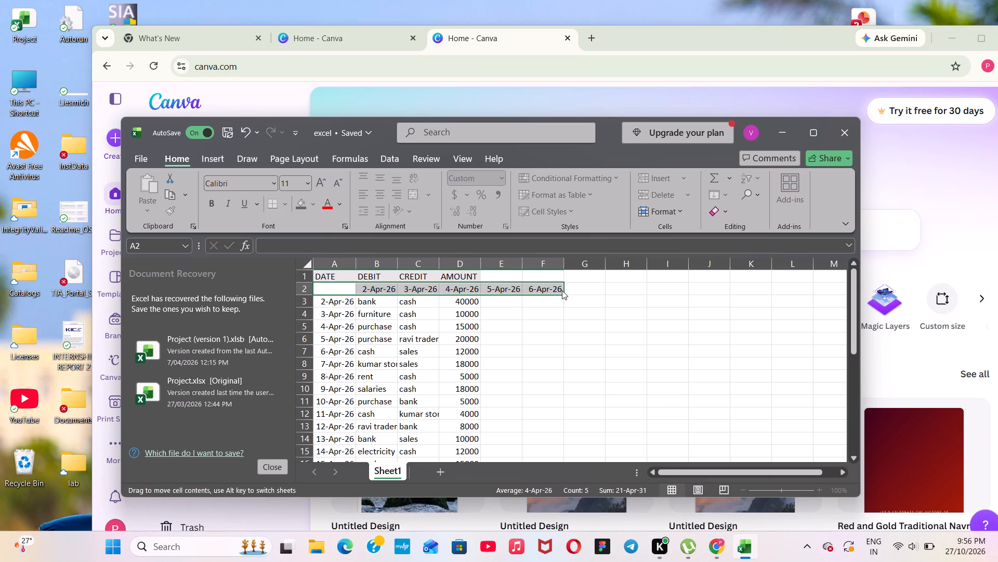
left_click_drag(562, 290, 544, 294)
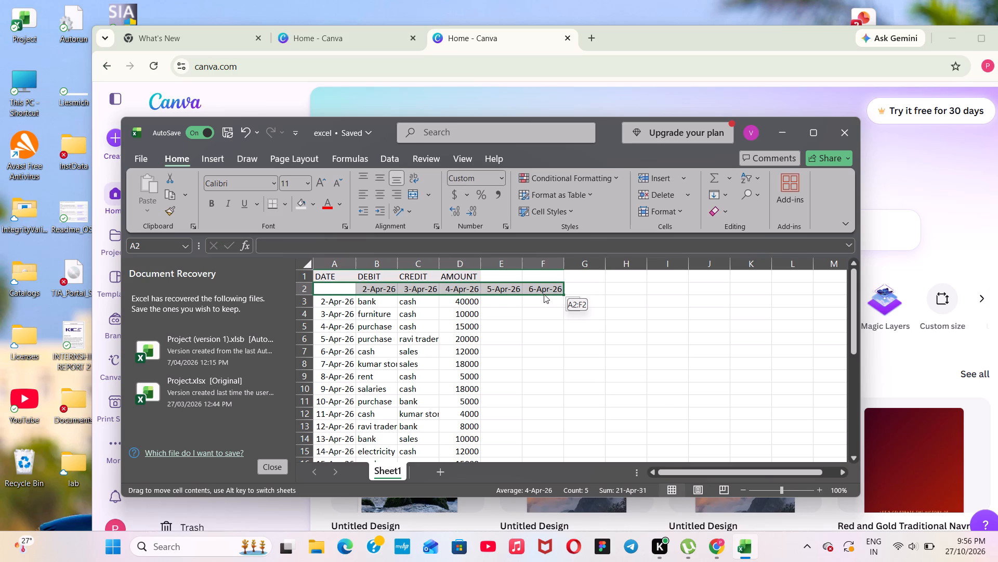
left_click_drag(544, 294, 510, 293)
key("BackSpace")
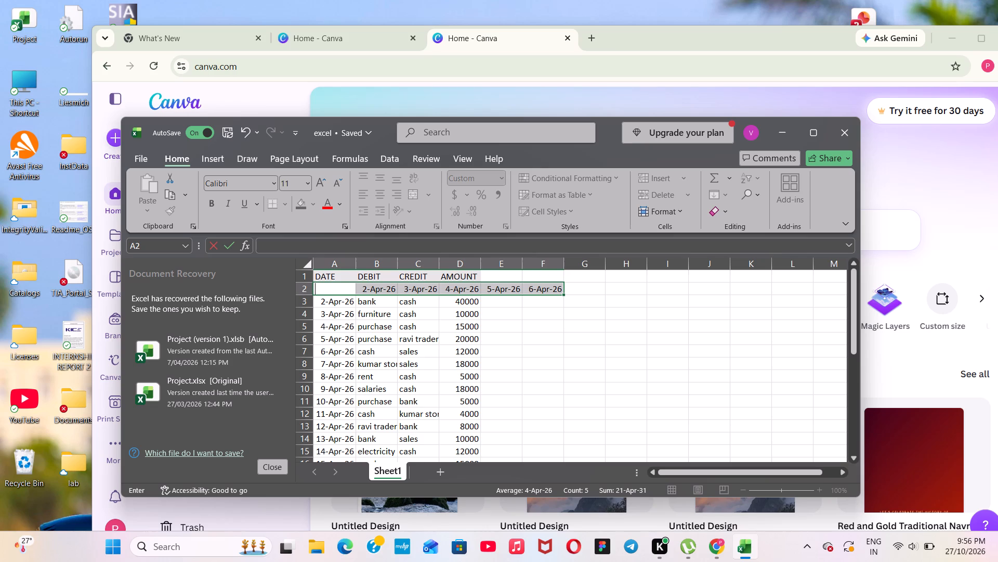
left_click(571, 286)
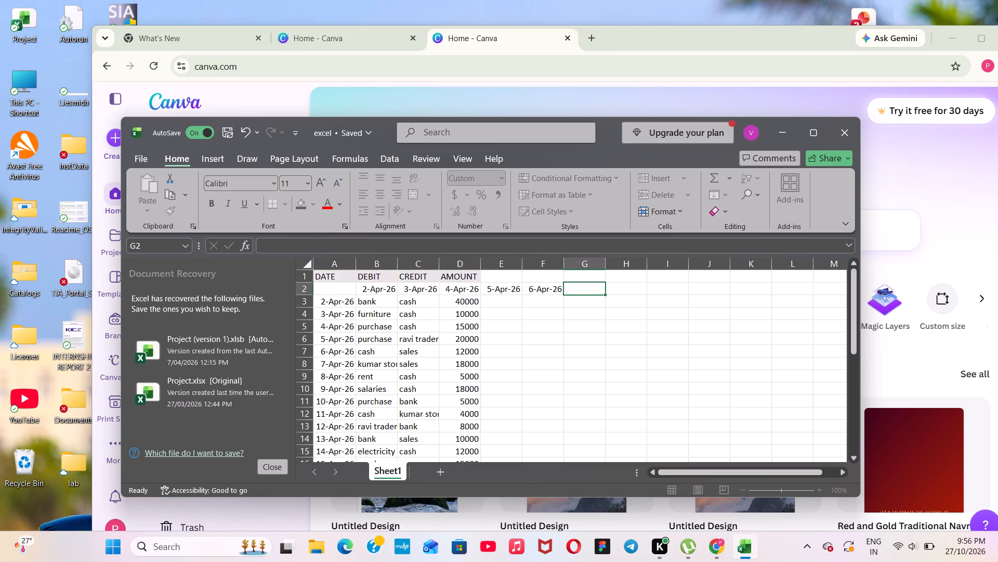
Clear the filled dates from cells F2, D2, E2 and C2 in row 2.
left_click(550, 292)
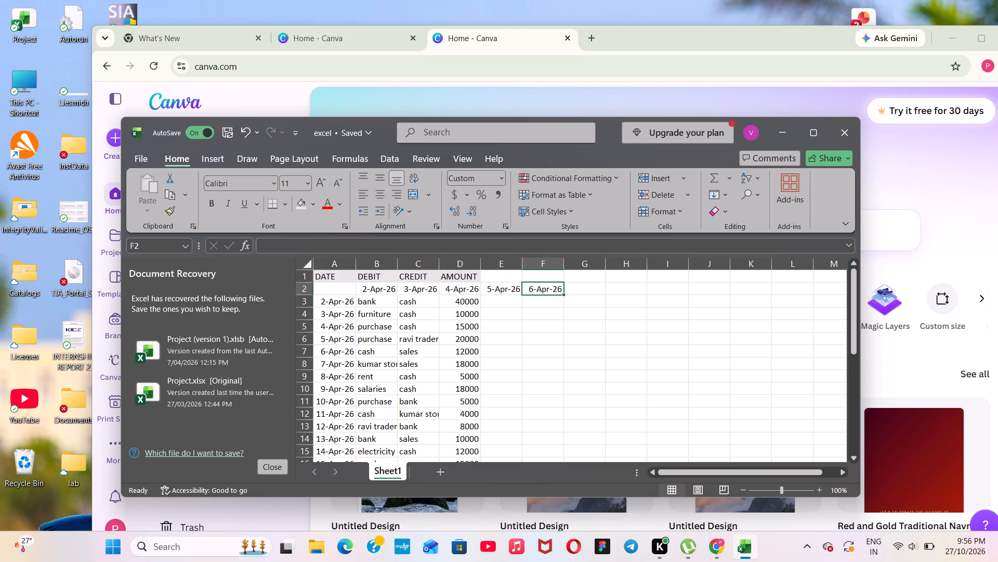
key("BackSpace")
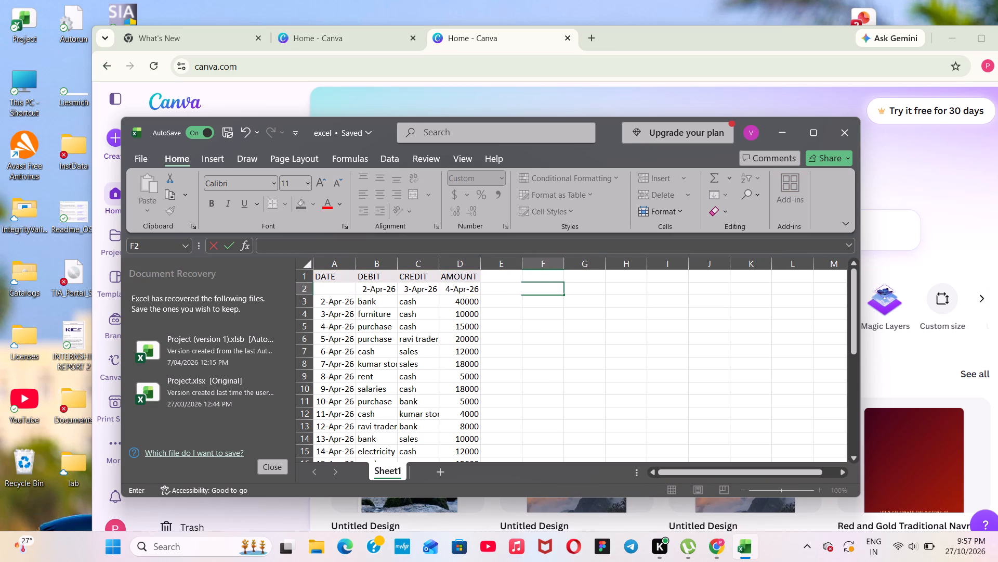
left_click(461, 290)
key("BackSpace")
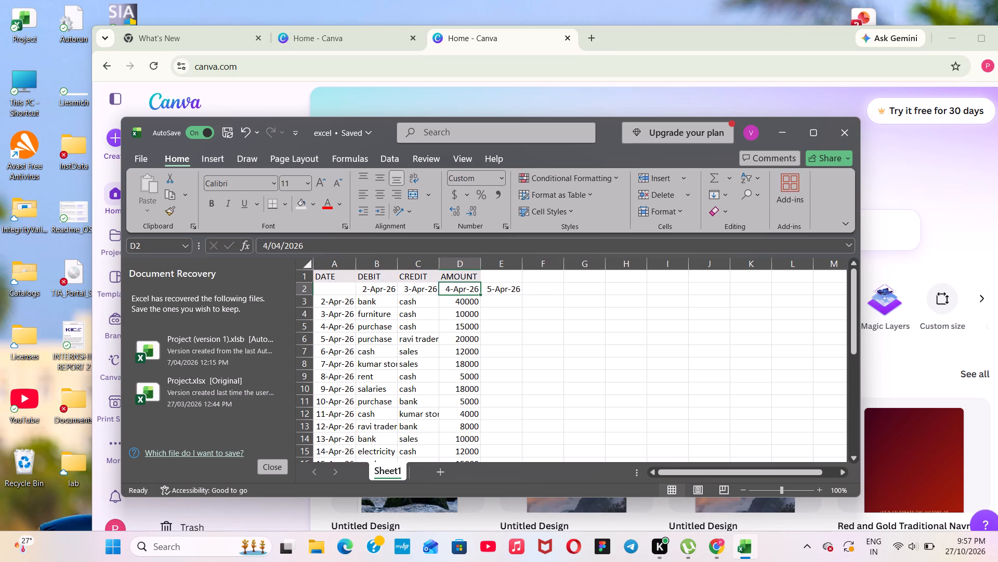
left_click(498, 289)
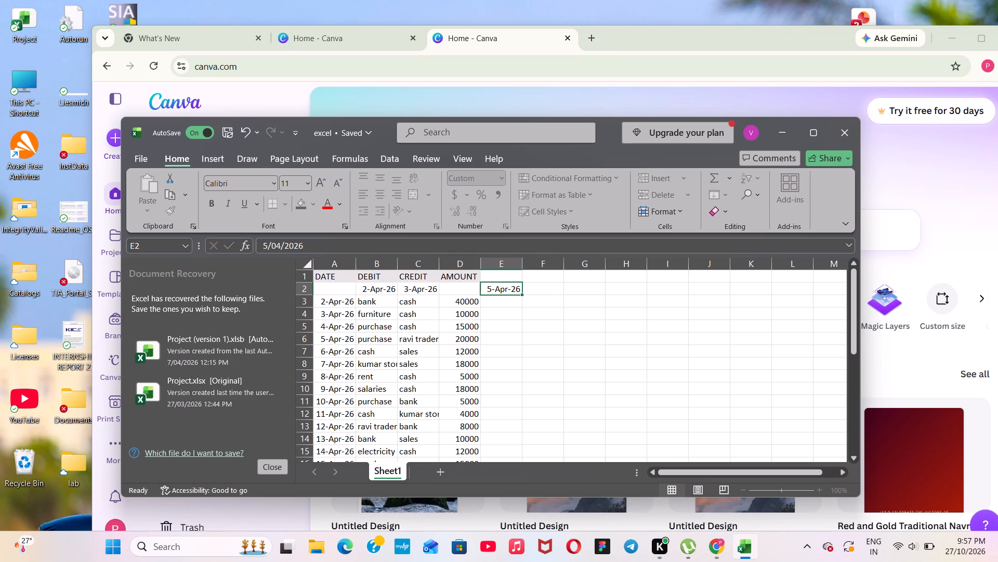
key("BackSpace")
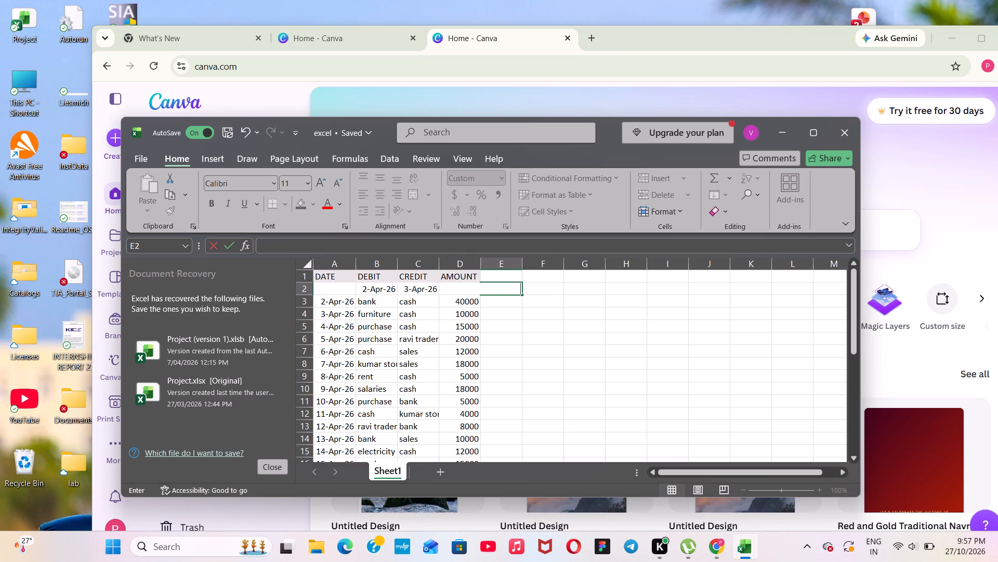
left_click(413, 291)
key("BackSpace")
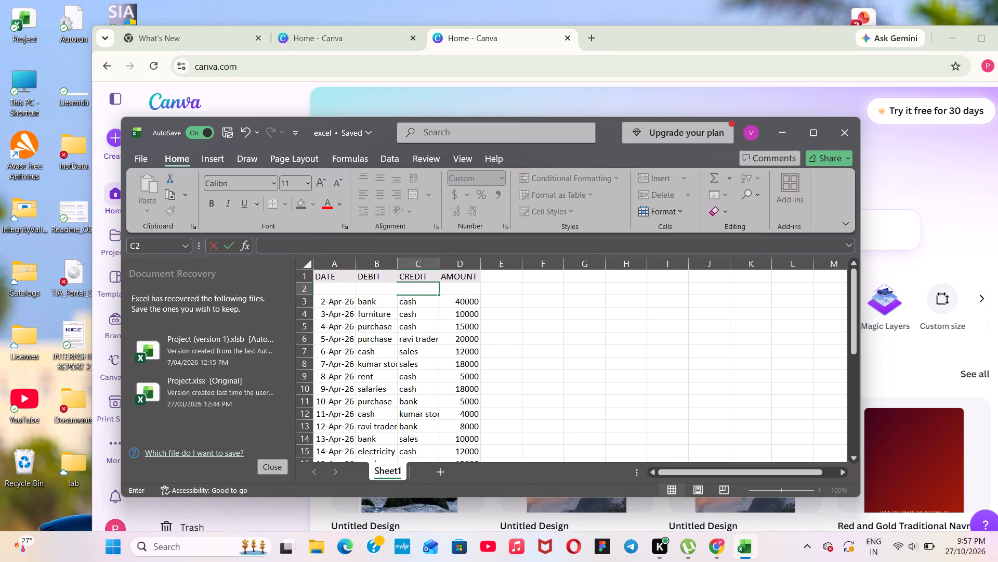
left_click(323, 297)
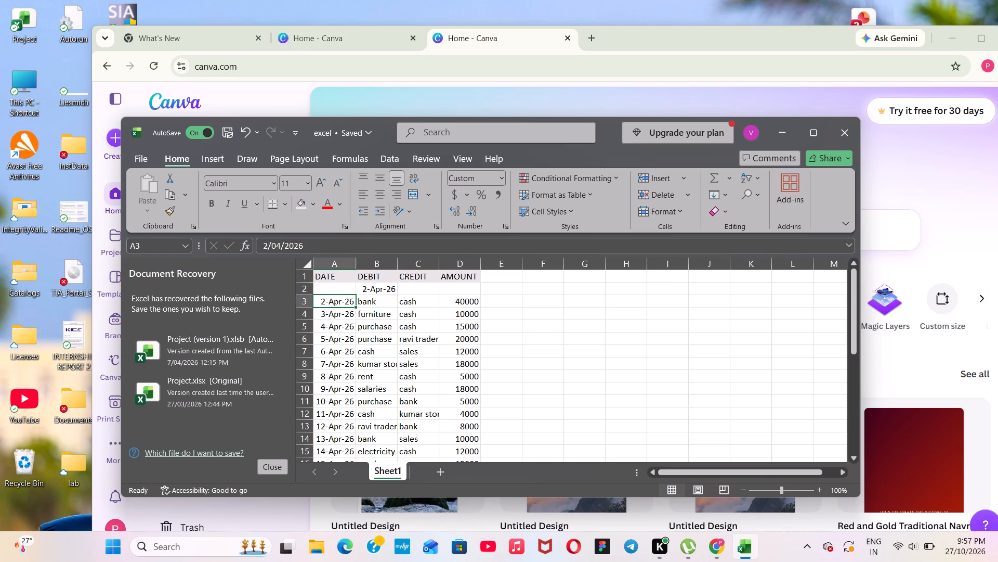
Clear the remaining filled date from cell B2 under the DEBIT header.
double_click(373, 288)
left_click(373, 288)
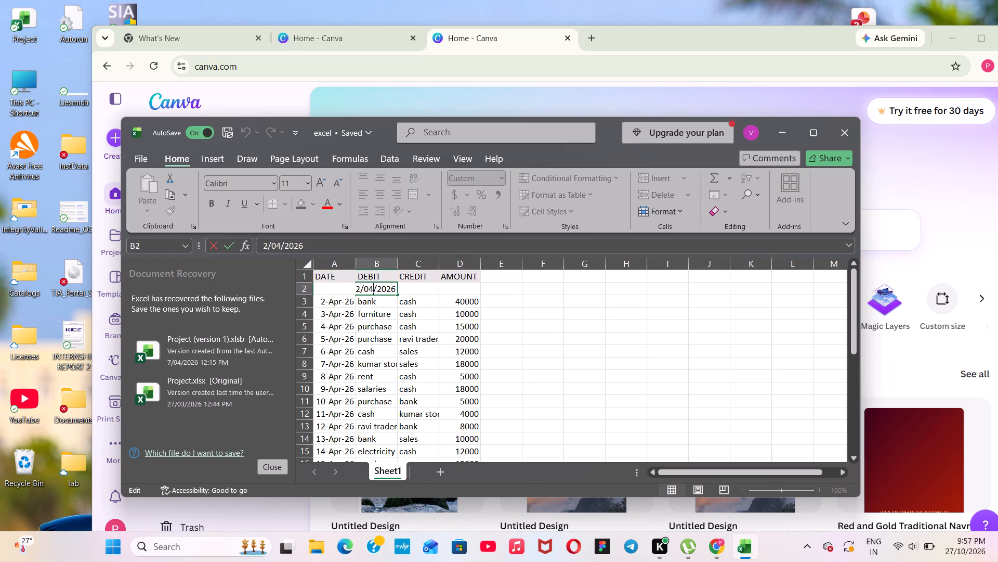
key("BackSpace")
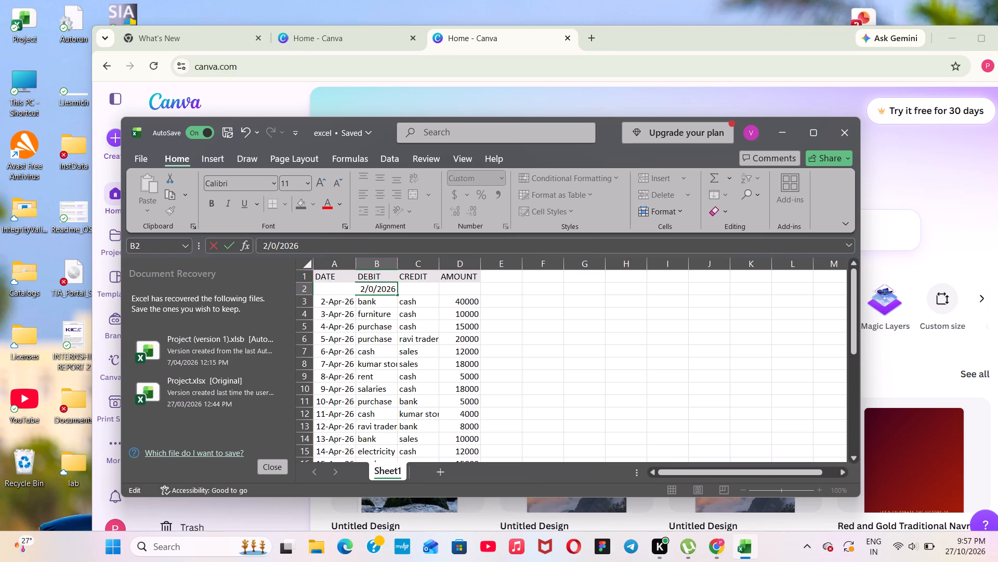
left_click(393, 288)
left_click(393, 288)
key("BackSpace")
key("BackSpace")
key("BackSpace")
key("BackSpace")
key("BackSpace")
key("BackSpace")
key("BackSpace")
key("BackSpace")
key("BackSpace")
key("BackSpace")
key("BackSpace")
key("BackSpace")
key("BackSpace")
key("BackSpace")
key("BackSpace")
Enter the date 1-apr-26 in cell A2 under the DATE header.
left_click(338, 289)
left_click(322, 286)
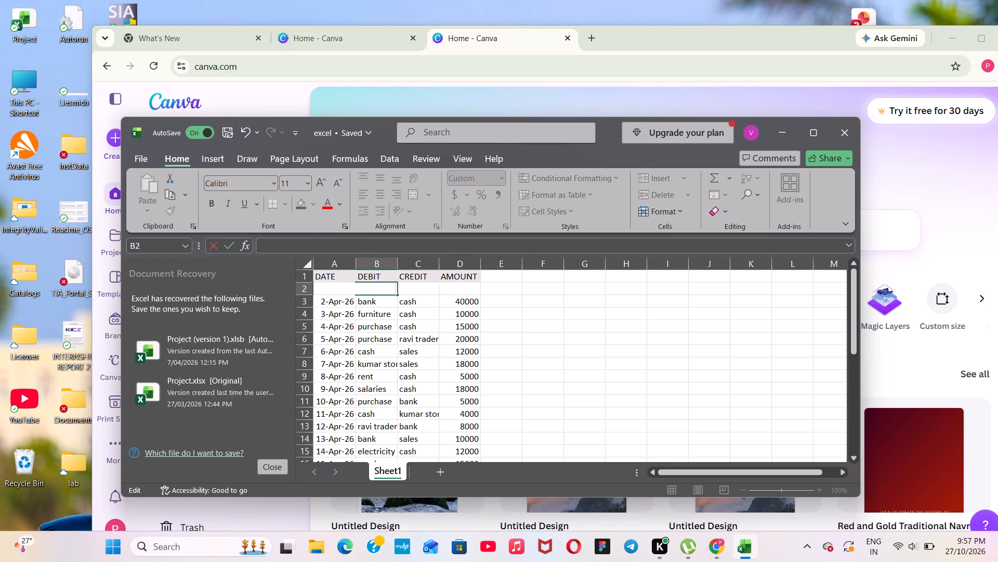
left_click(332, 289)
left_click(335, 289)
key("Left")
key("Left")
left_click_drag(397, 293, 327, 290)
left_click(330, 288)
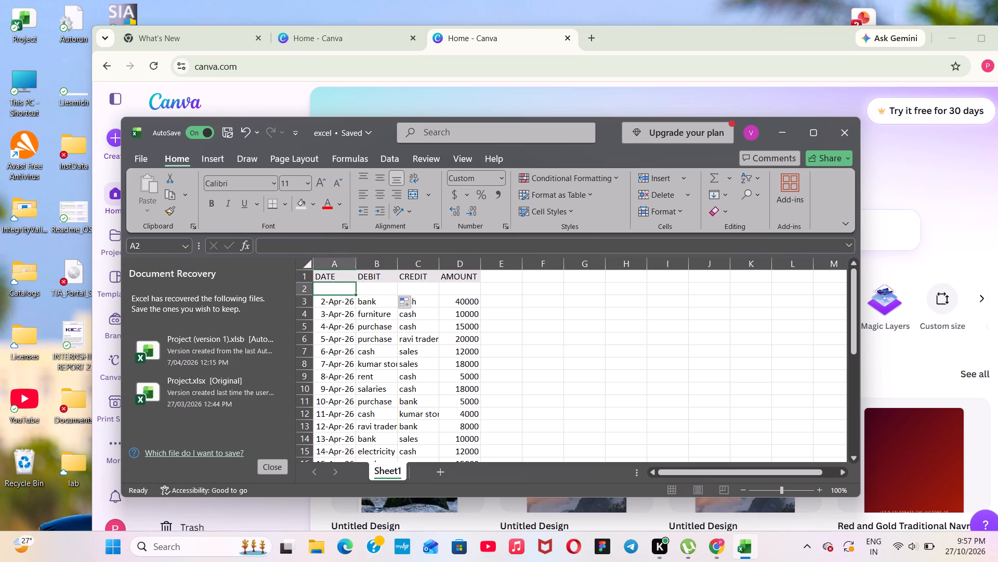
key("1")
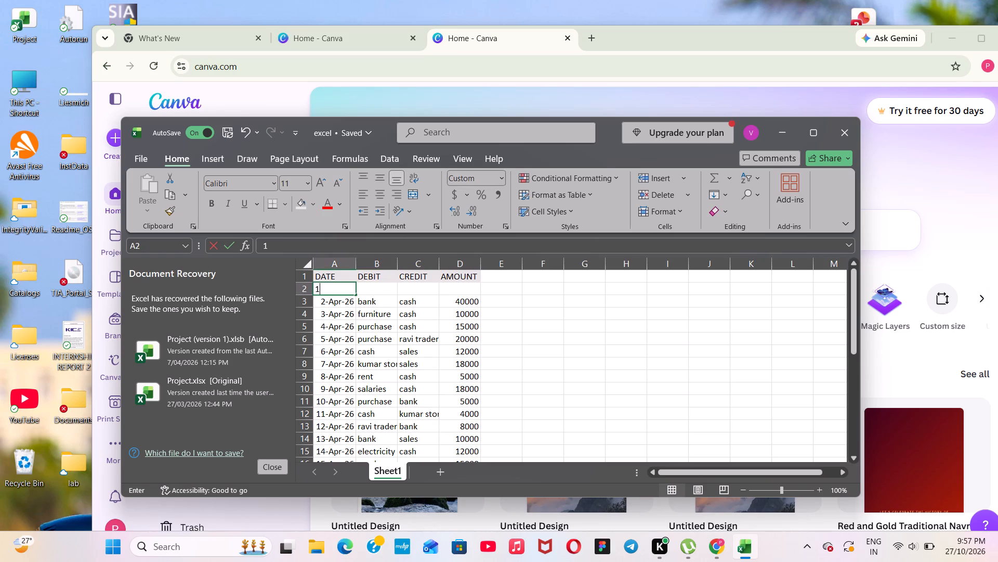
type("-ape")
key("BackSpace")
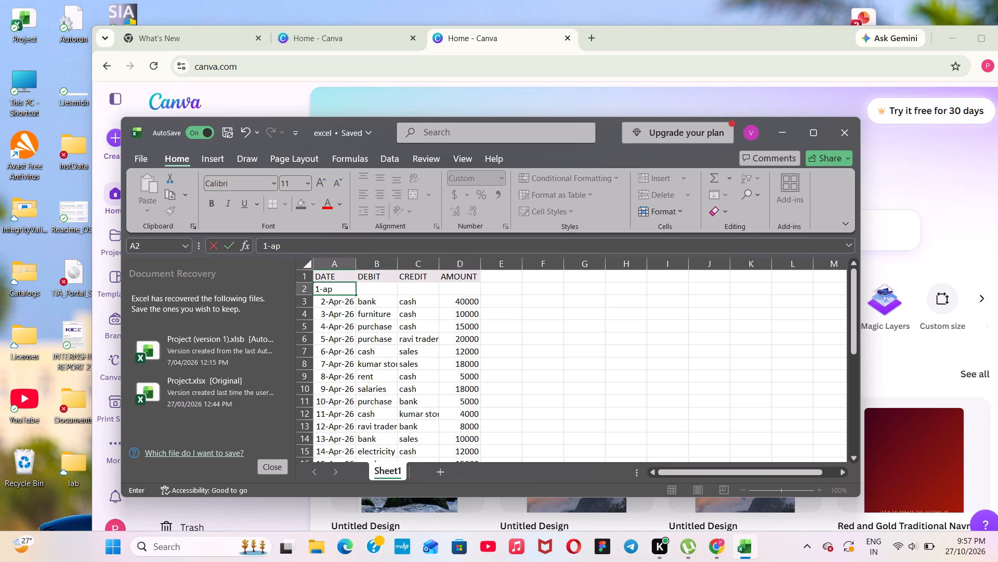
key("r")
type("-2")
key("6")
Complete the row 2 entry with cash as DEBIT, capital as CREDIT and 100000 as AMOUNT.
left_click(369, 285)
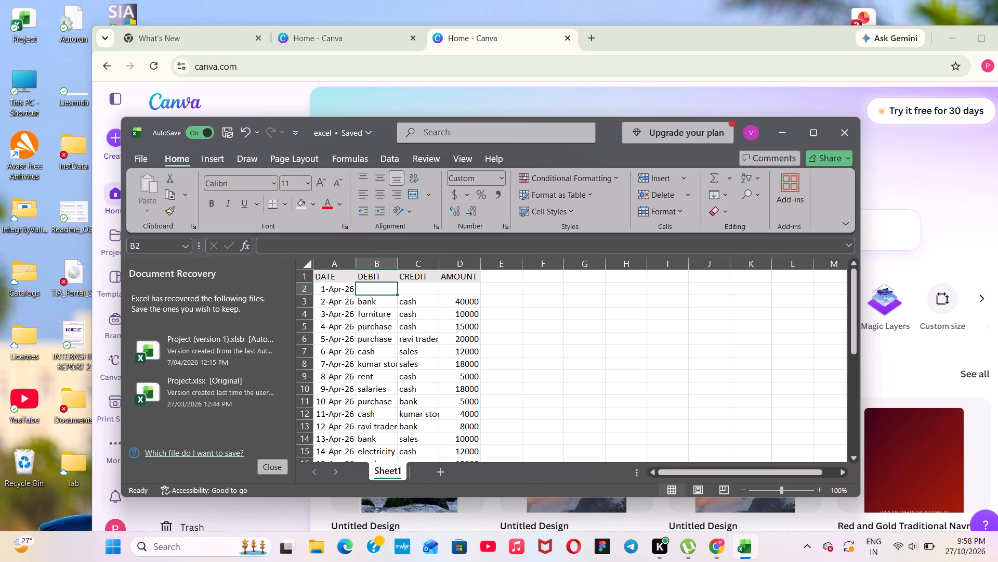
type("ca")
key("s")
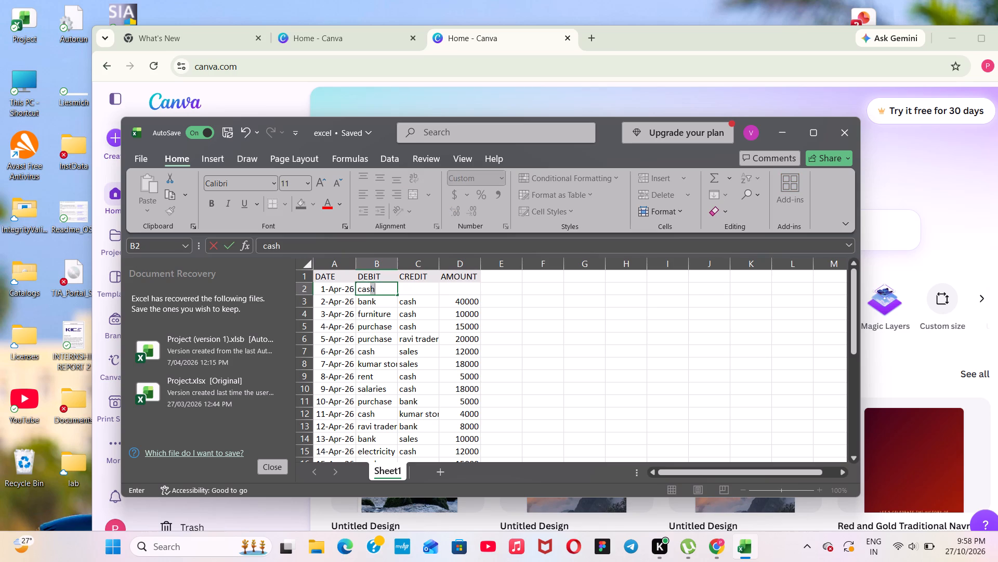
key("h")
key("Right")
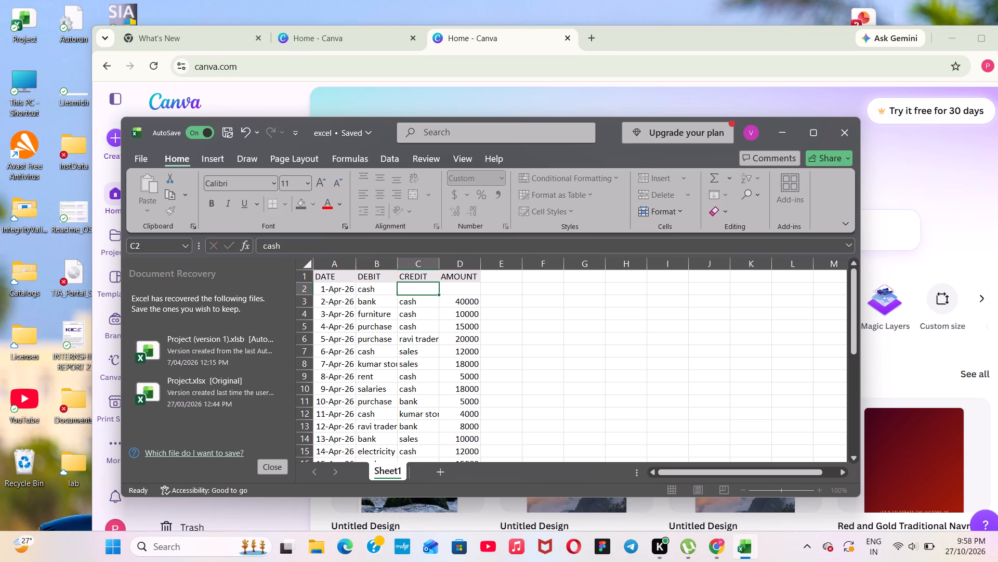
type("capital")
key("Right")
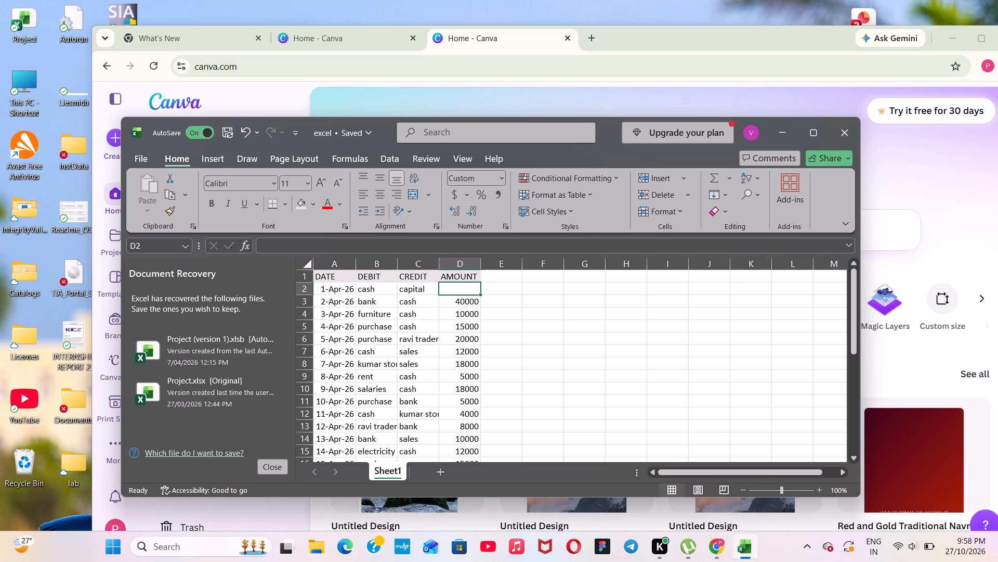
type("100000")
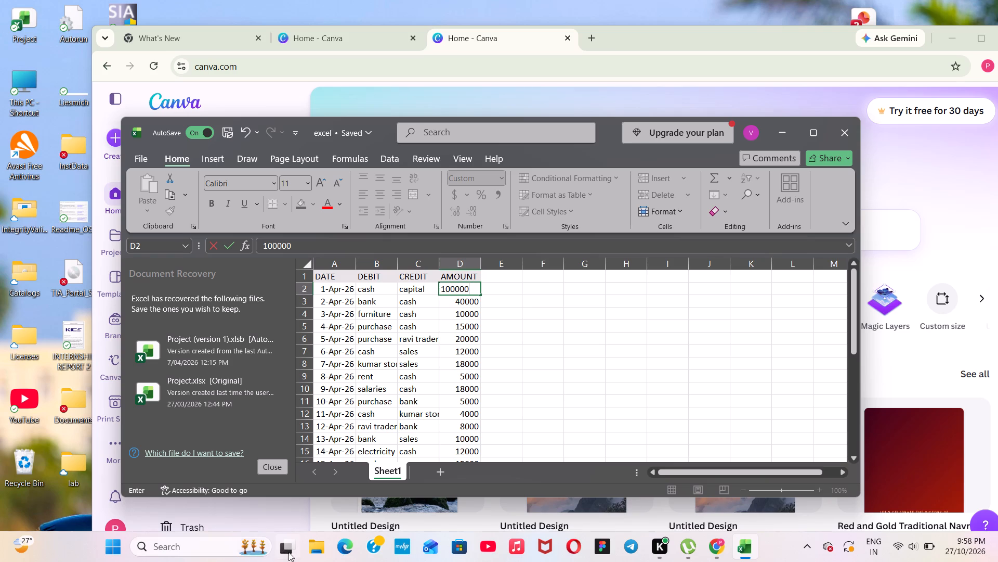
Switch to File Explorer, search the OneDrive Documents folder for "ex" and open the excel workbook.
left_click(315, 552)
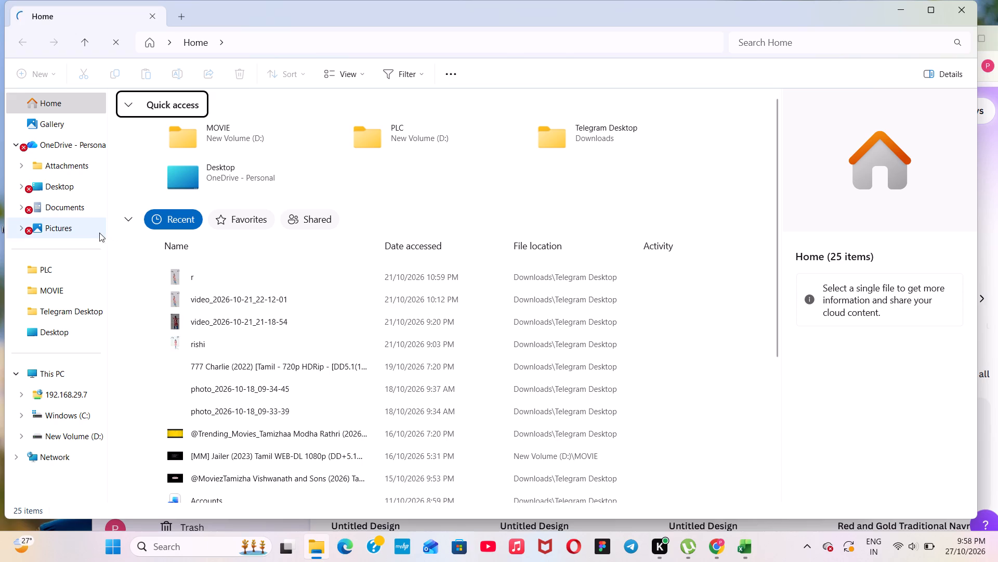
scroll(84, 220, "up", 2)
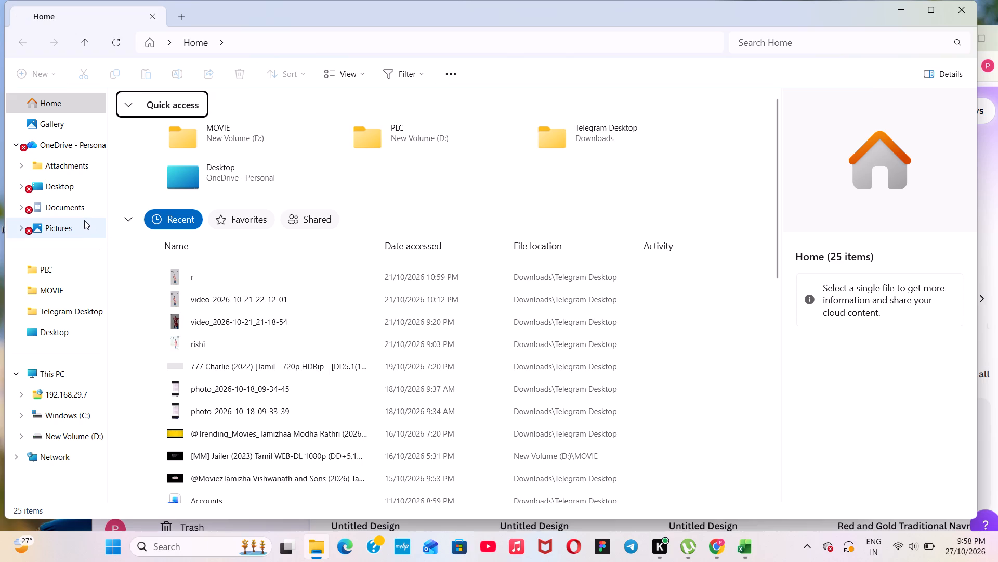
scroll(84, 220, "down", 3)
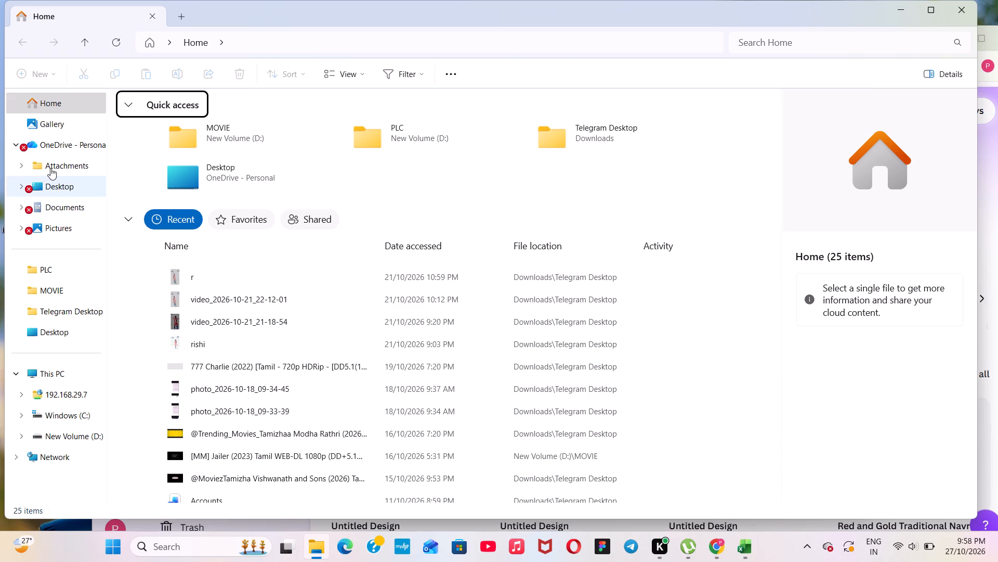
left_click(57, 210)
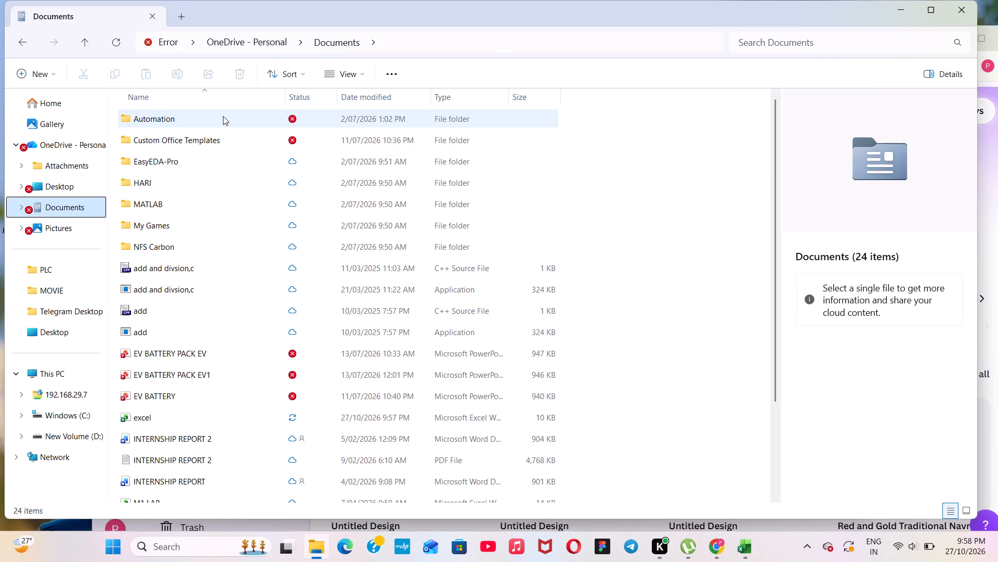
left_click(890, 45)
type("ex")
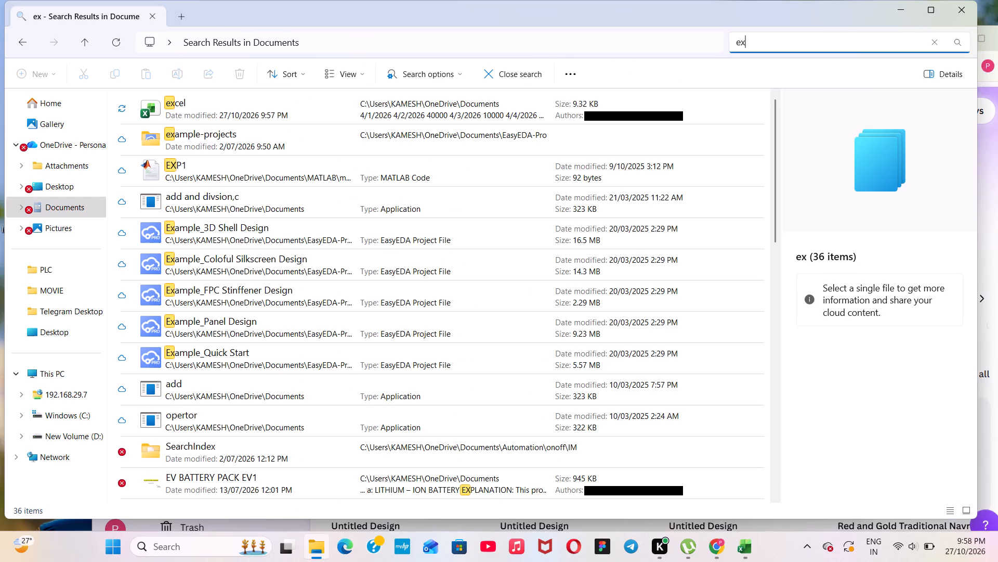
double_click(320, 106)
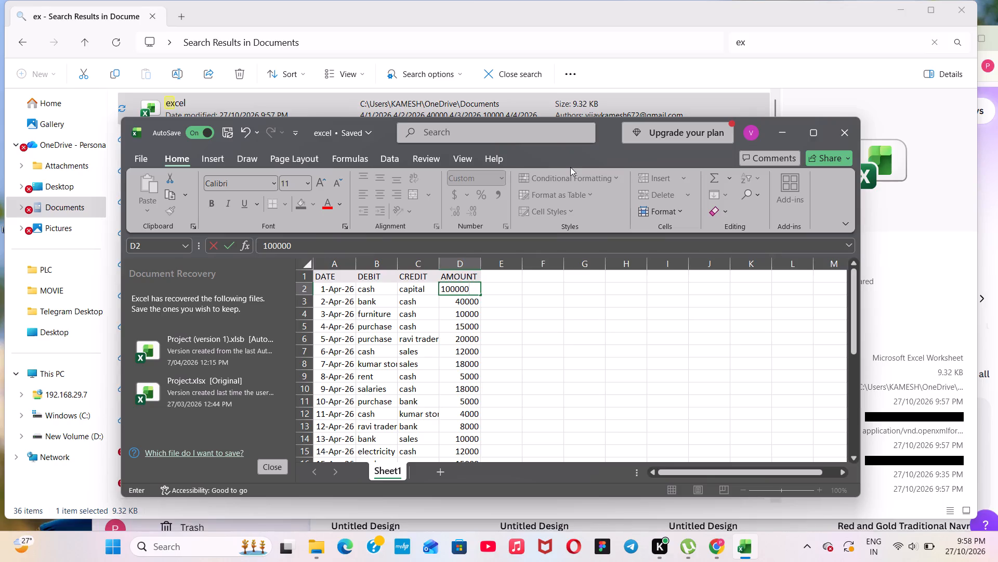
Minimize the workbook window and close the File Explorer search results window.
left_click(785, 138)
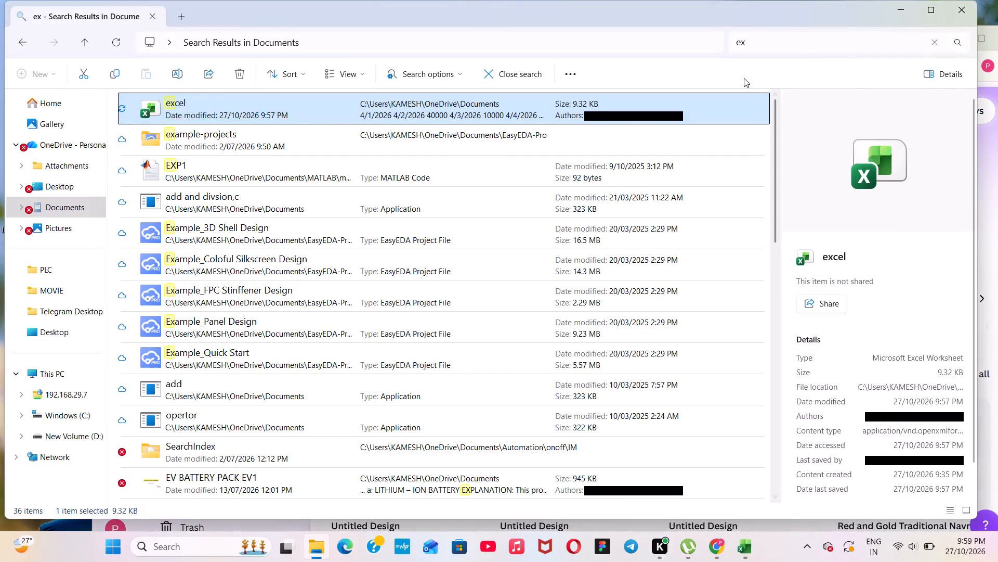
left_click(970, 18)
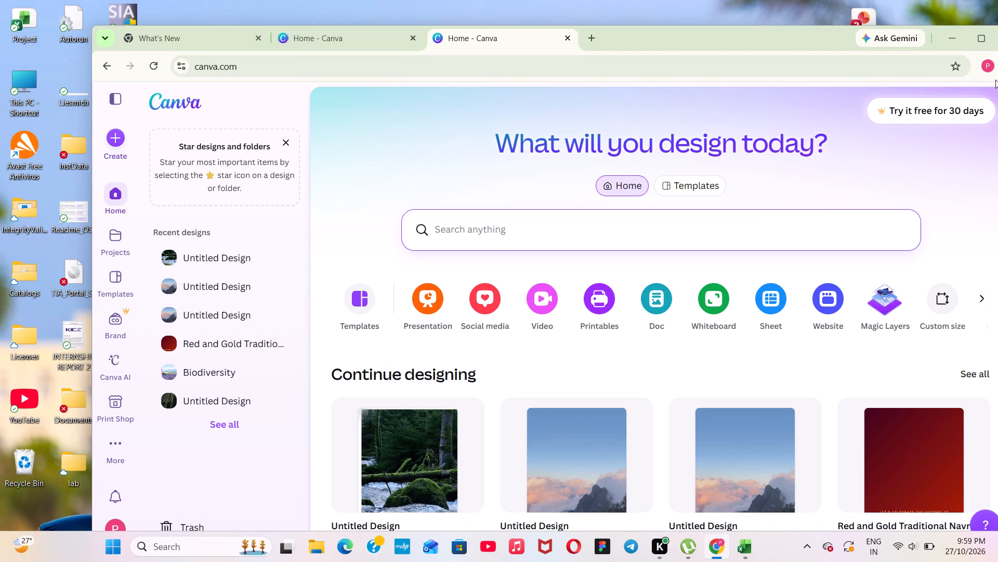